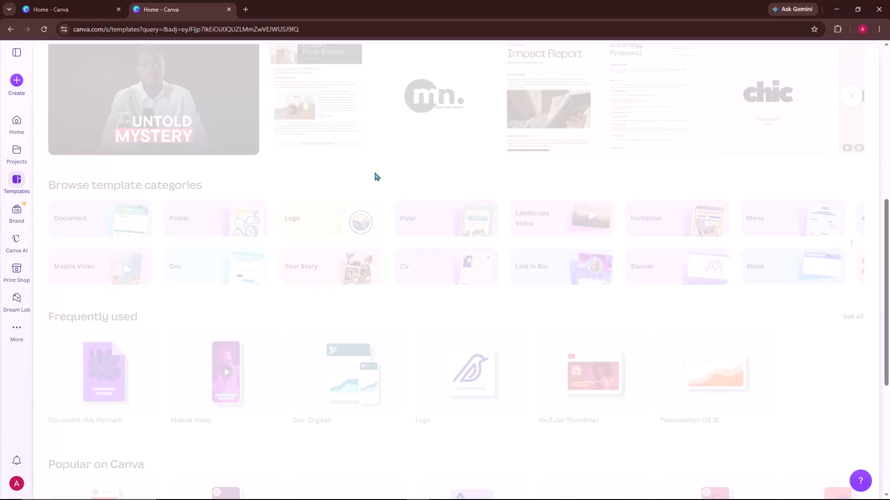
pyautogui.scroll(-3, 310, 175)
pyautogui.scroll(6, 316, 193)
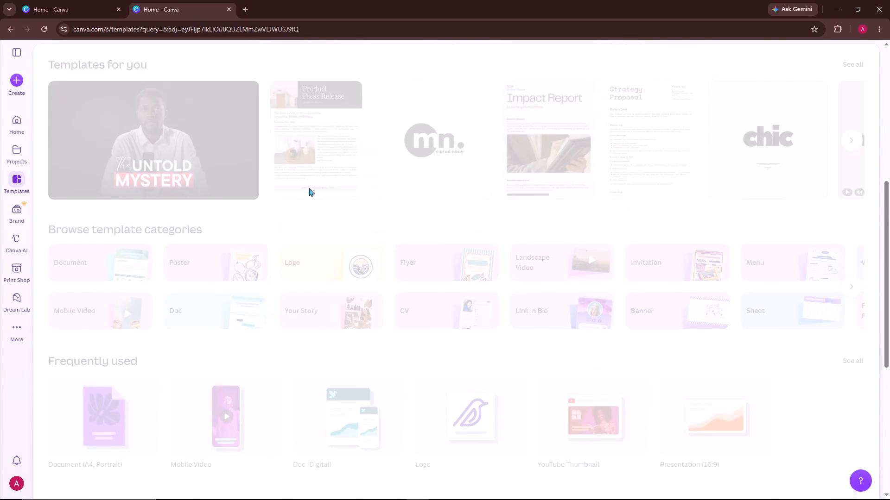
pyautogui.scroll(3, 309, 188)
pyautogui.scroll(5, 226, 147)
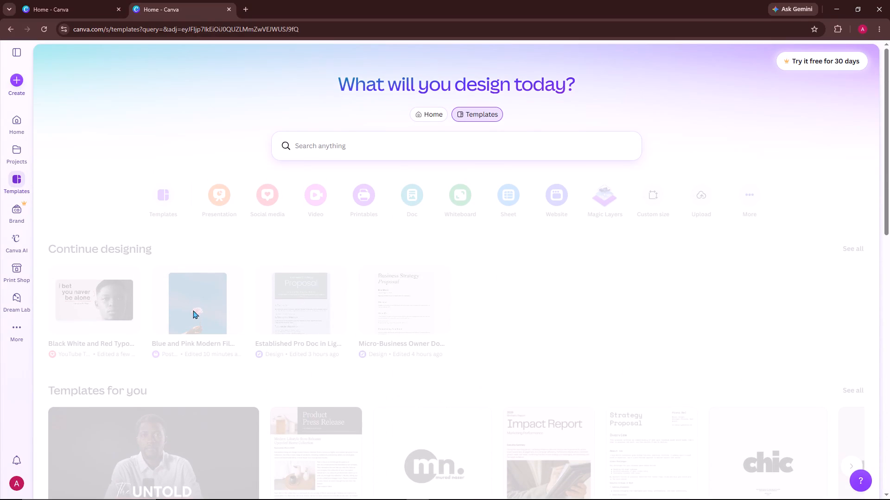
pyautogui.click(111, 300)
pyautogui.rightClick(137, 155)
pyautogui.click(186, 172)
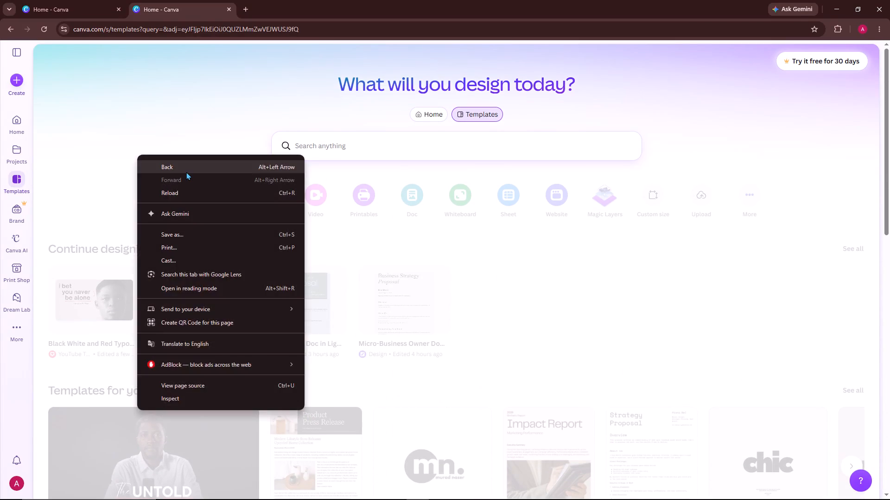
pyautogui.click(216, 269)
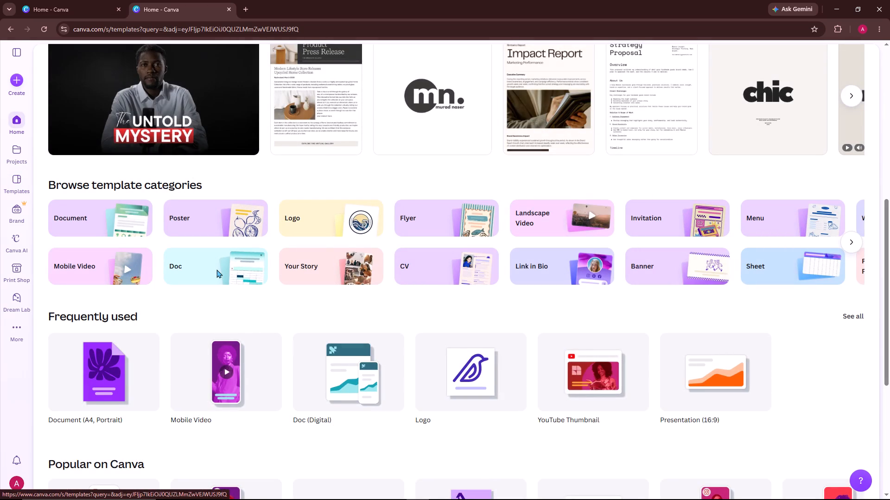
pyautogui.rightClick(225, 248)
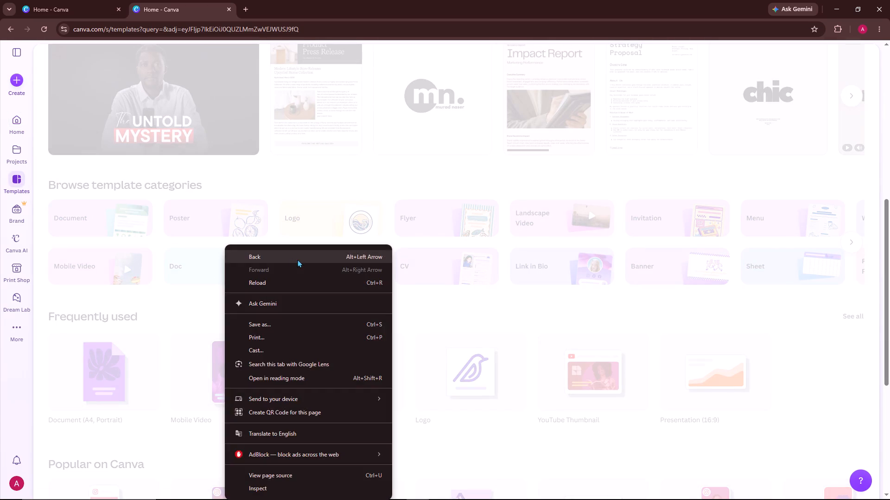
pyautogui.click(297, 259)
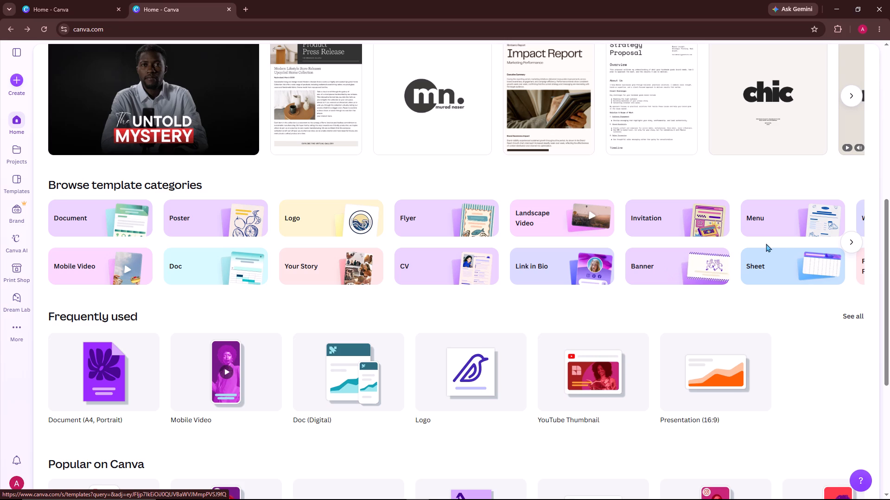
pyautogui.click(781, 221)
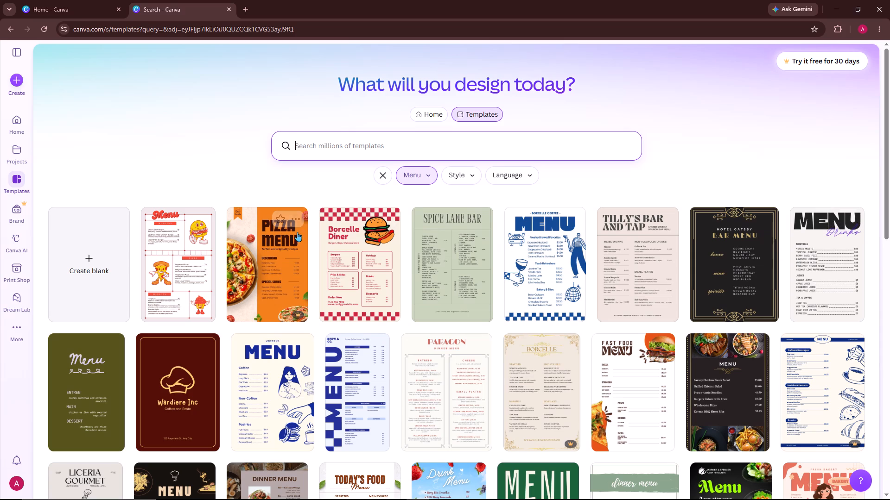
pyautogui.scroll(-3, 211, 258)
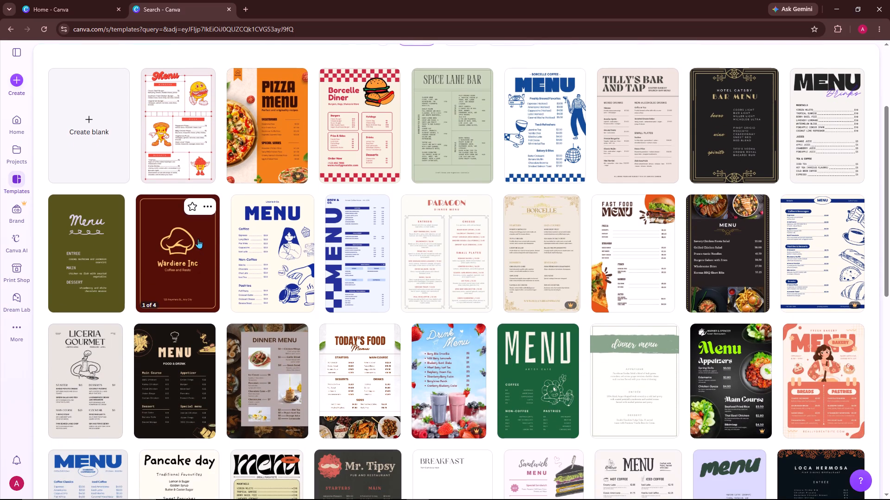
pyautogui.scroll(-2, 194, 244)
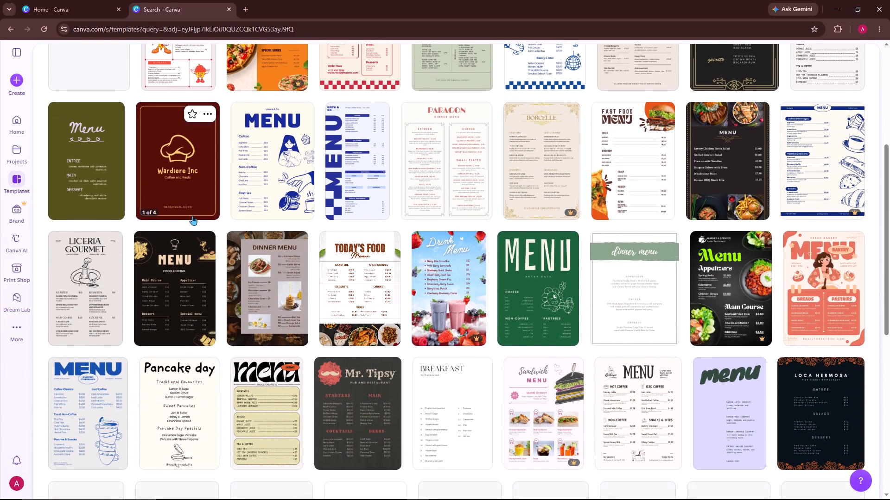
pyautogui.click(186, 270)
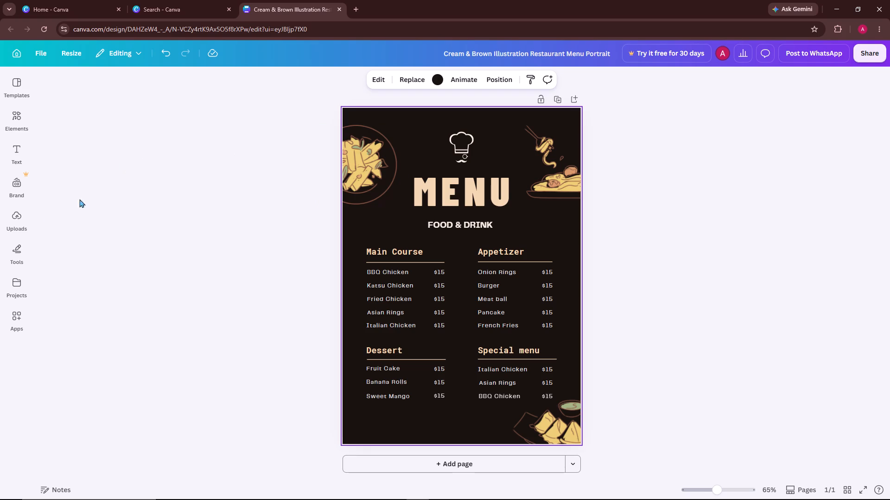
# Search the text fonts for the recent term "astetic font" and add a Canva Student Font text to the menu.
pyautogui.click(12, 150)
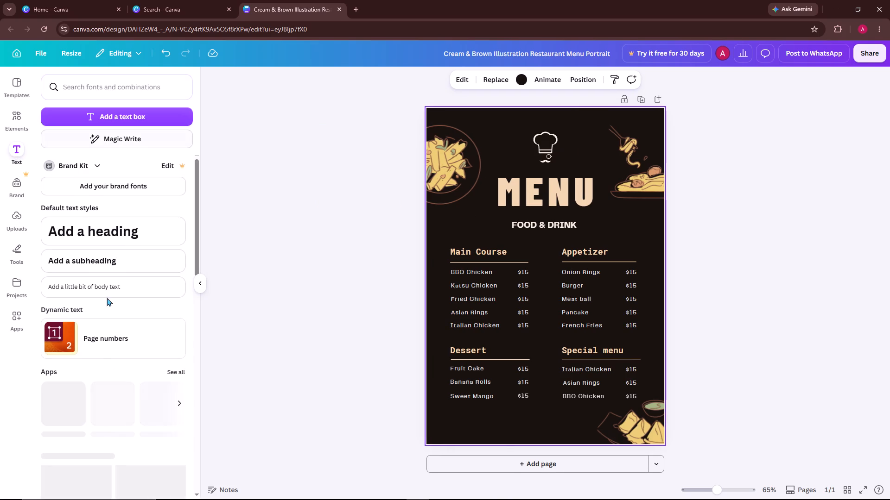
pyautogui.click(96, 92)
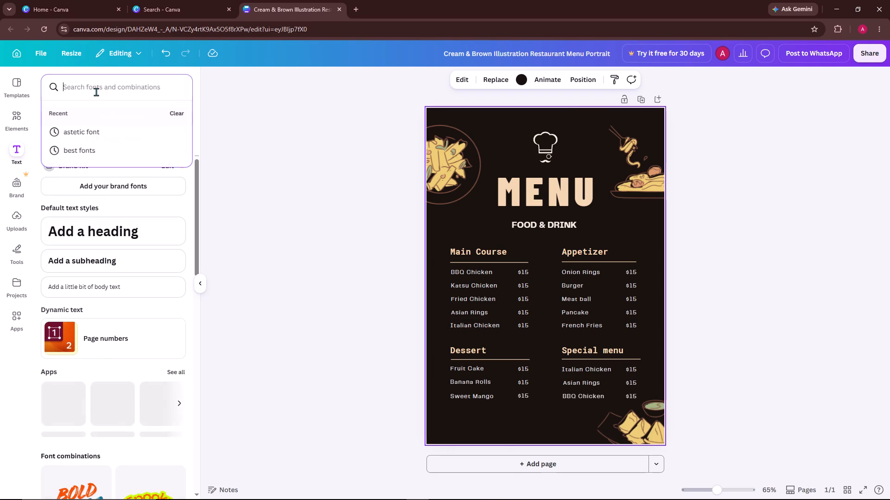
pyautogui.click(99, 127)
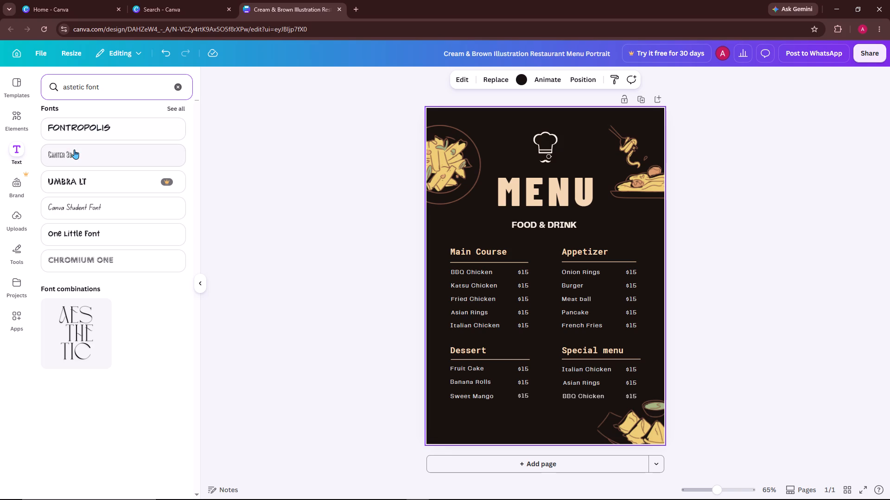
pyautogui.click(92, 214)
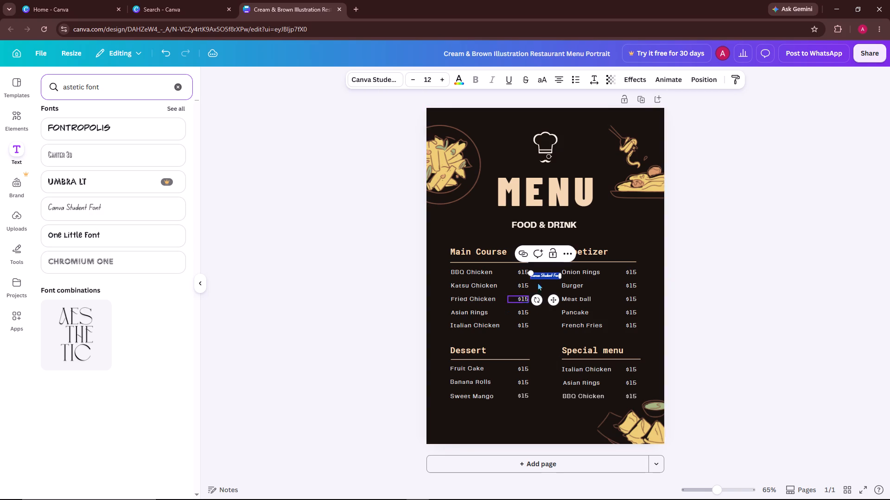
# Enlarge the new Canva Student Font text to a font size of about 28.6.
pyautogui.moveTo(533, 273); pyautogui.dragTo(500, 229)
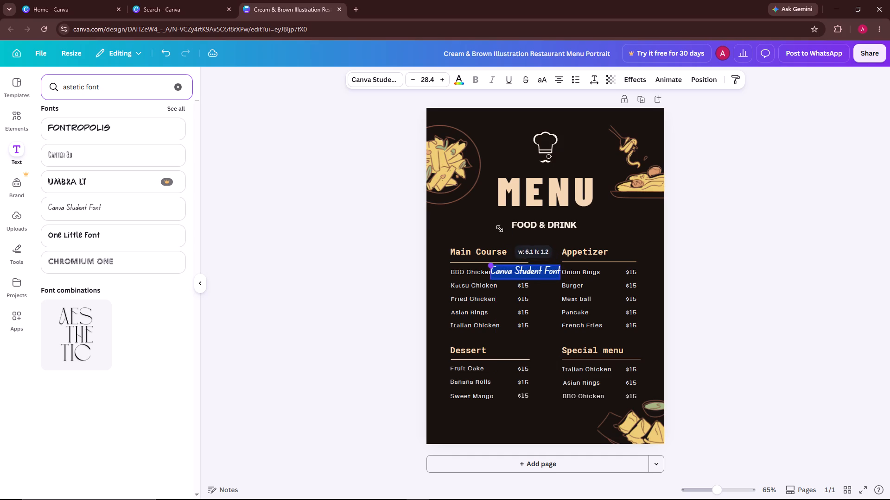
pyautogui.moveTo(500, 229); pyautogui.dragTo(499, 228)
pyautogui.click(370, 268)
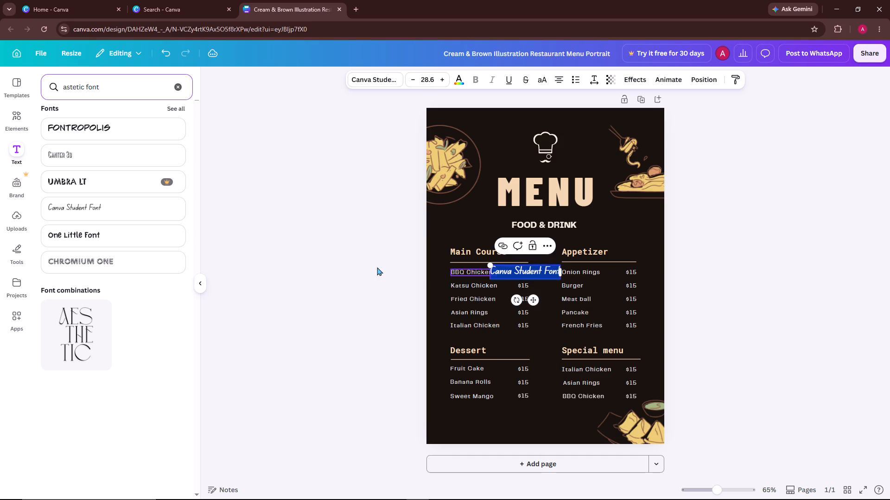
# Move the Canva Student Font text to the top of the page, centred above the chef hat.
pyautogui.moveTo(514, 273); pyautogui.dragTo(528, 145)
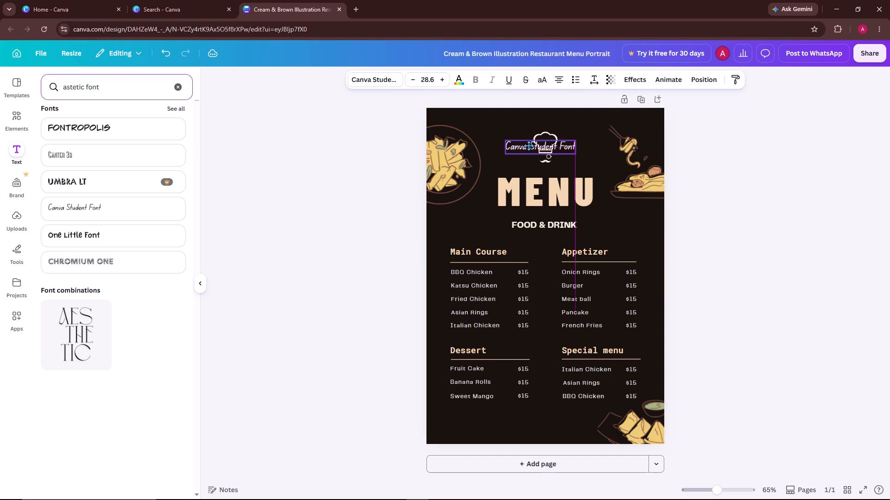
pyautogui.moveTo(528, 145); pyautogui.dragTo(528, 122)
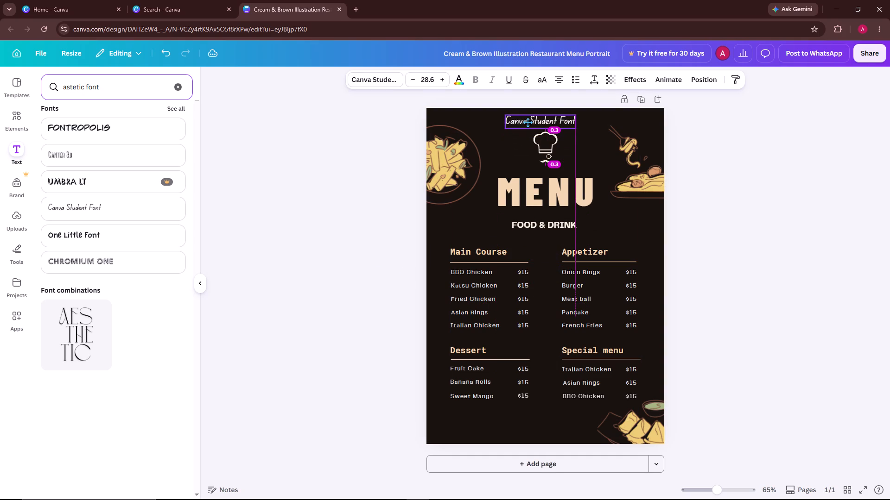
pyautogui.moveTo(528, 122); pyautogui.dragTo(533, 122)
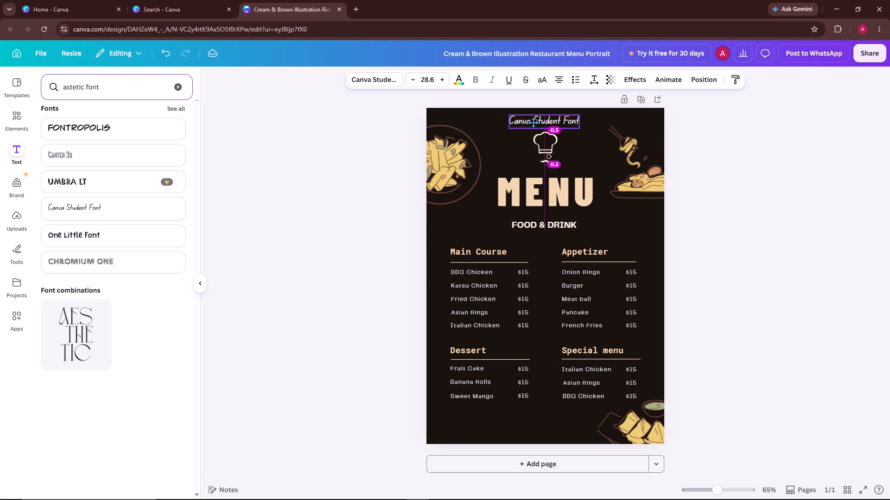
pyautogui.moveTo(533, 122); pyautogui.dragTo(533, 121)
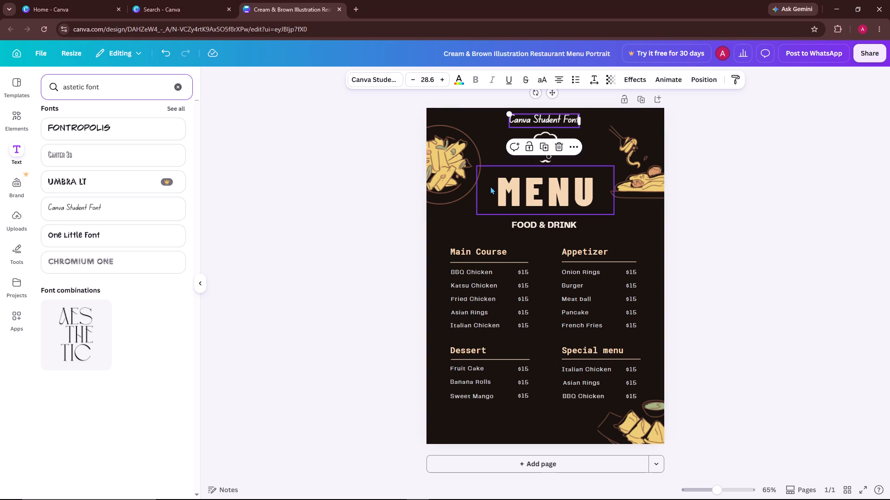
# Move the Canva Student Font text to the bottom-left corner of the menu page, below the Dessert section.
pyautogui.moveTo(532, 118); pyautogui.dragTo(490, 431)
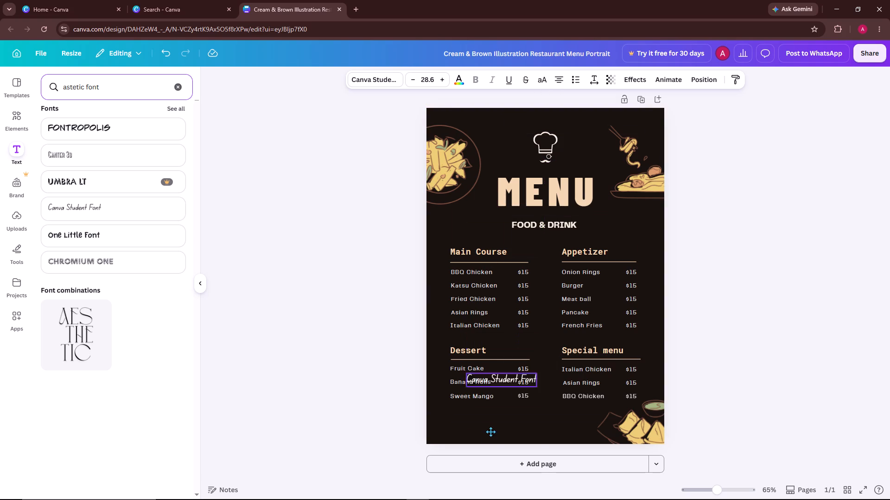
pyautogui.moveTo(490, 431); pyautogui.dragTo(458, 428)
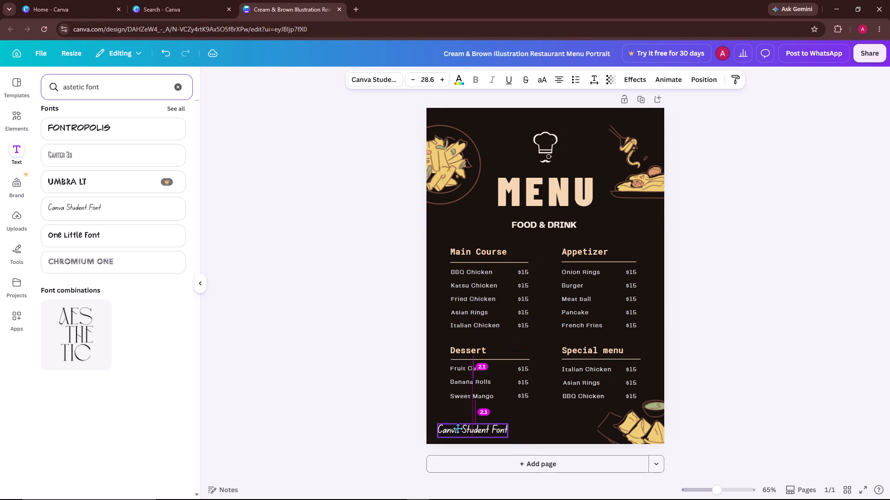
pyautogui.moveTo(458, 428); pyautogui.dragTo(456, 430)
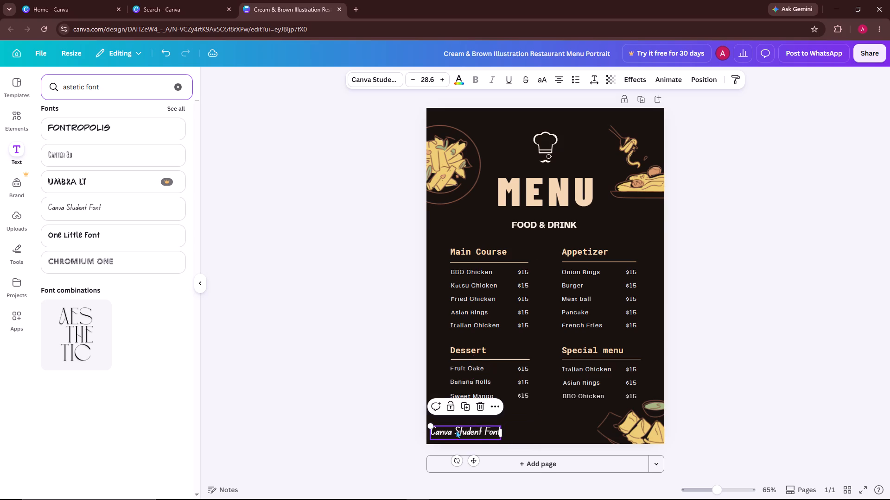
# Widen the Canva Student Font text box toward the middle of the page.
pyautogui.click(499, 433)
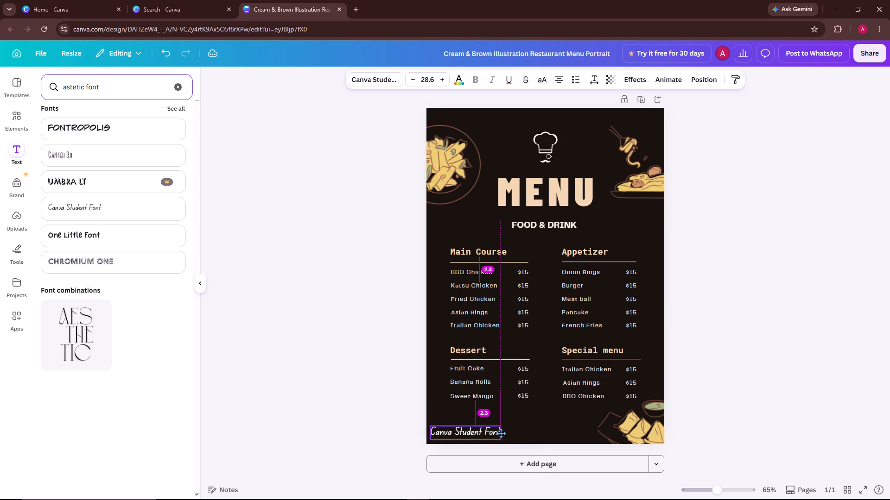
pyautogui.moveTo(503, 435); pyautogui.dragTo(520, 434)
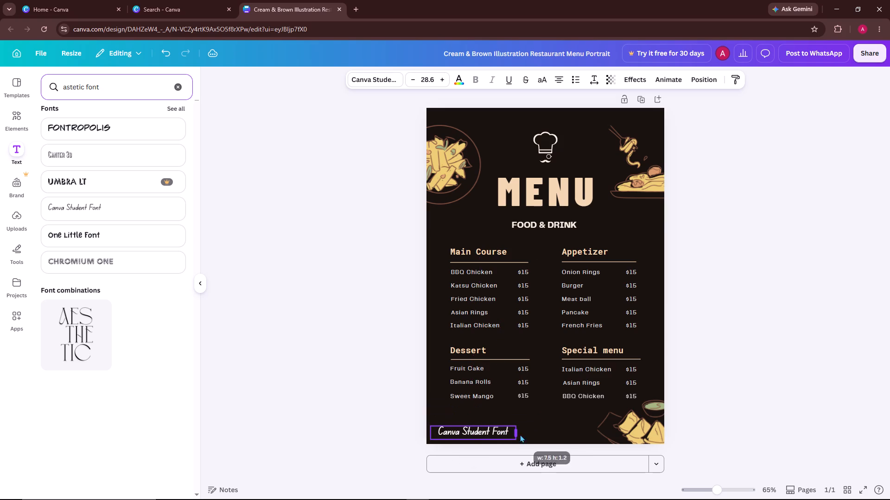
pyautogui.moveTo(520, 434); pyautogui.dragTo(534, 434)
pyautogui.click(328, 423)
# Replace the placeholder text in the bottom text box with "thank you for coprating with".
pyautogui.click(521, 431)
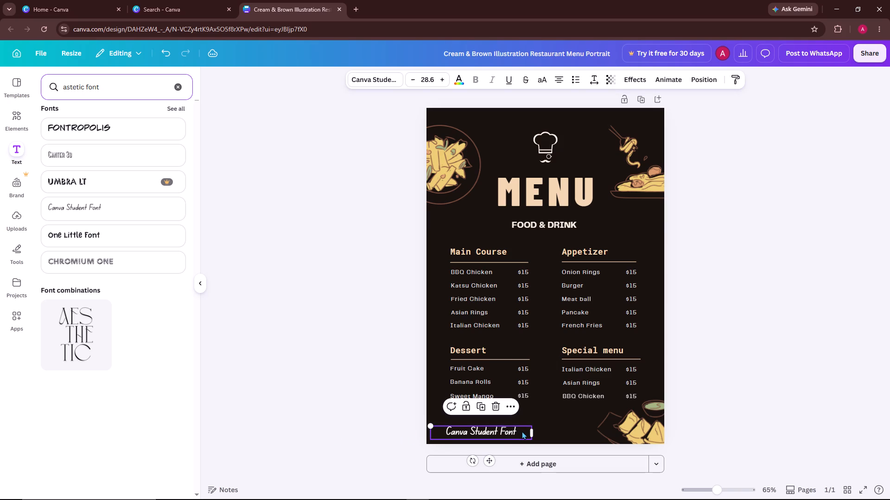
pyautogui.click(518, 431)
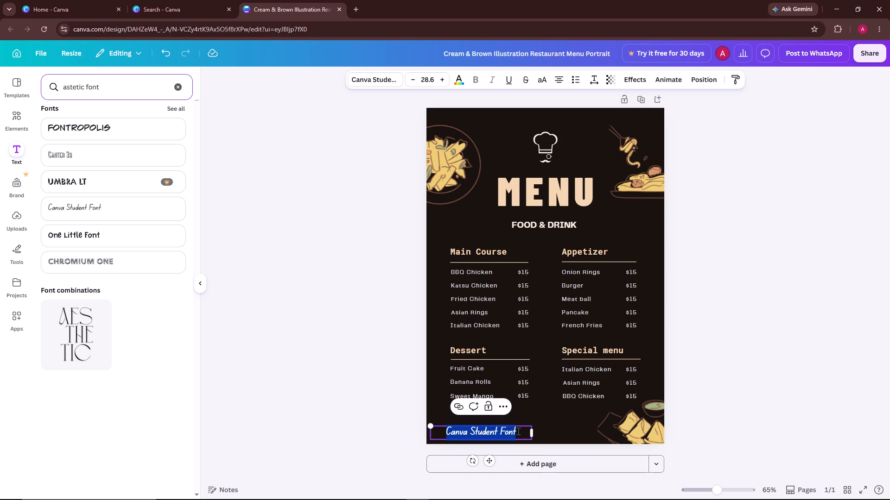
pyautogui.press('BackSpace')
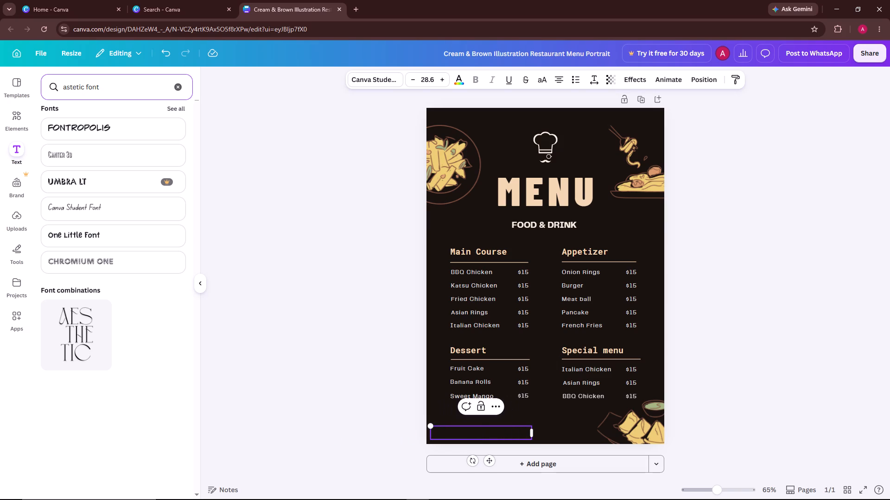
pyautogui.write('thanku')
pyautogui.press('BackSpace')
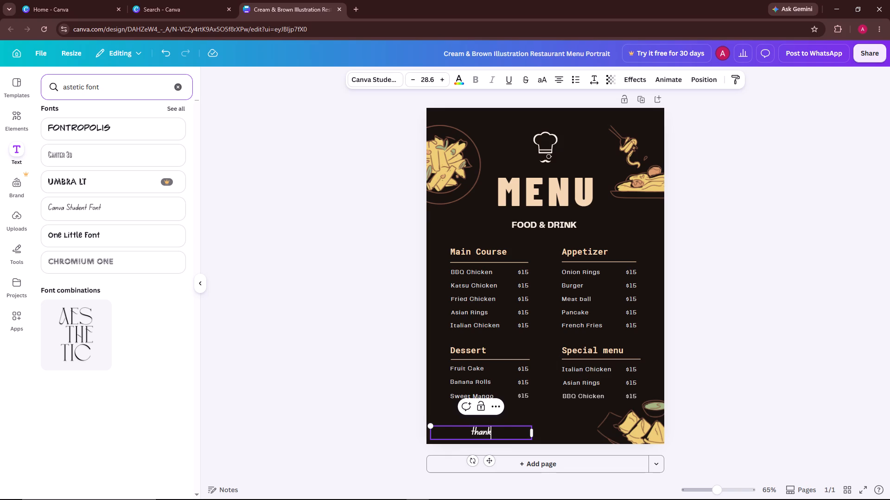
pyautogui.press('space')
pyautogui.write('you')
pyautogui.press('space')
pyautogui.write('for coprating')
pyautogui.press('space')
pyautogui.write('with')
pyautogui.press('space')
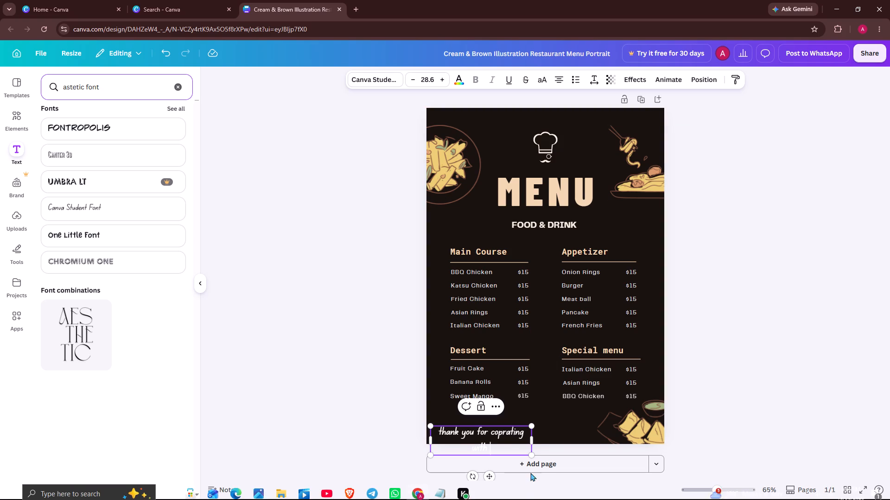
# Widen the thank-you text box to fit a single line and append "us" to complete "thank you for coprating with us".
pyautogui.moveTo(532, 439); pyautogui.dragTo(545, 439)
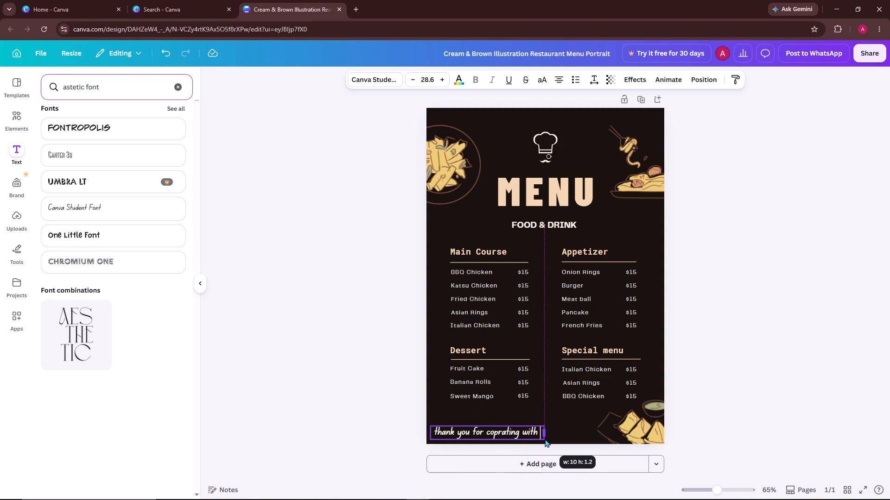
pyautogui.moveTo(545, 439); pyautogui.dragTo(560, 439)
pyautogui.write('us')
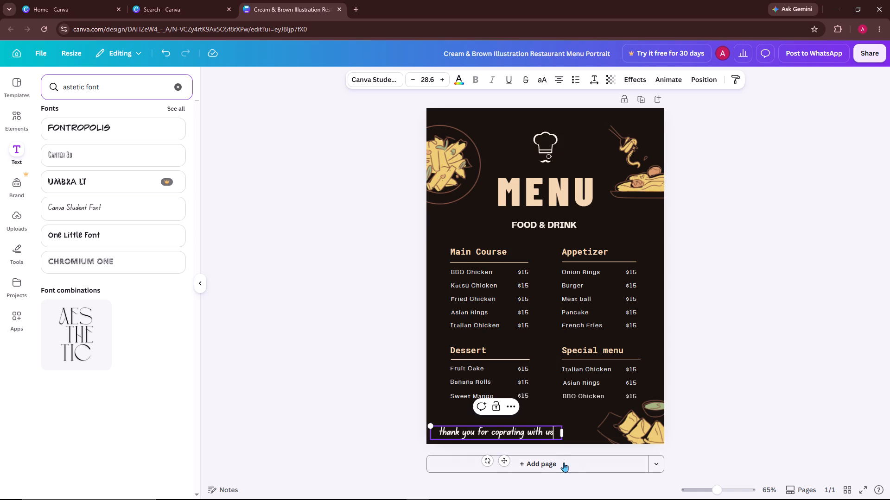
# Narrow the thank-you text box so it fits closely around its single line of text, and collapse the side panel.
pyautogui.moveTo(562, 433); pyautogui.dragTo(558, 437)
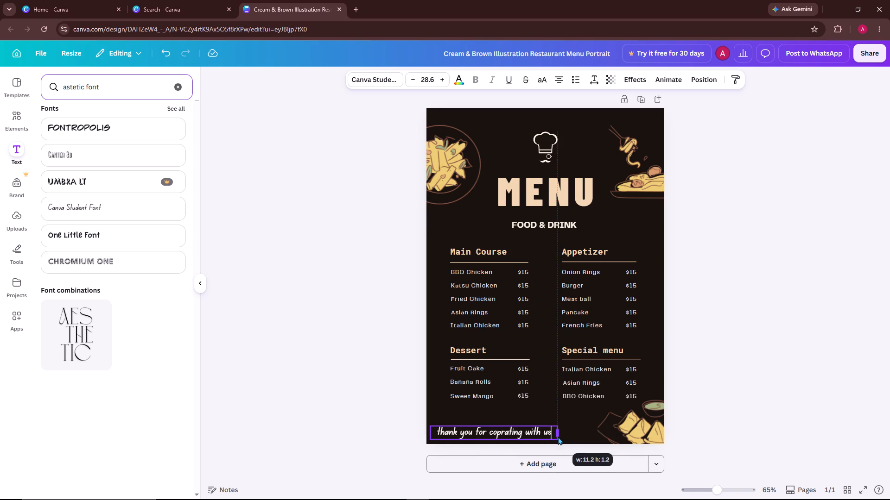
pyautogui.moveTo(558, 437); pyautogui.dragTo(546, 439)
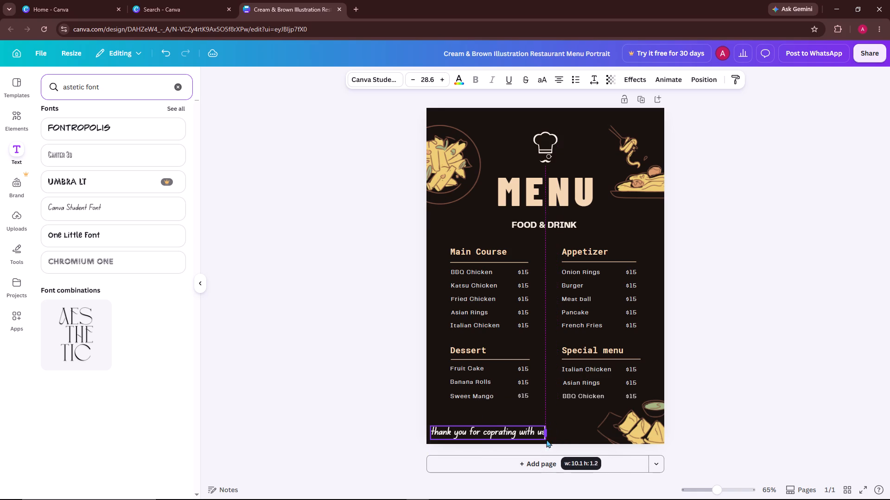
pyautogui.moveTo(546, 439); pyautogui.dragTo(548, 436)
pyautogui.click(334, 405)
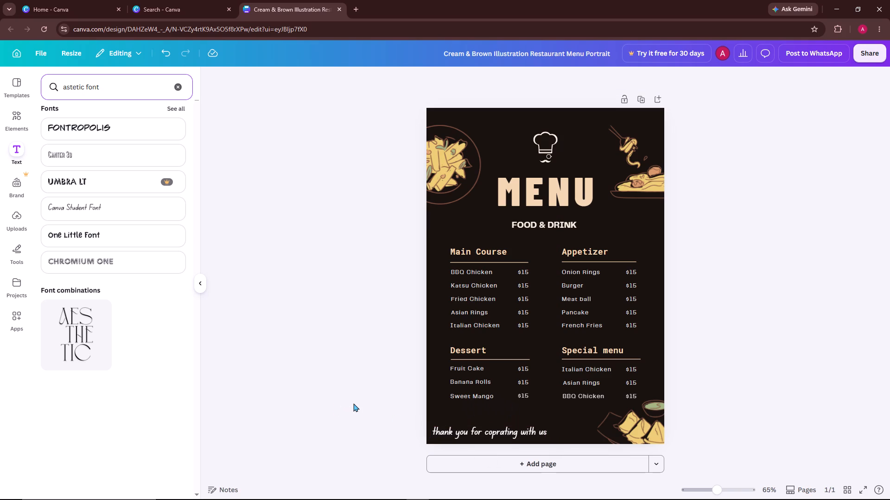
pyautogui.click(198, 278)
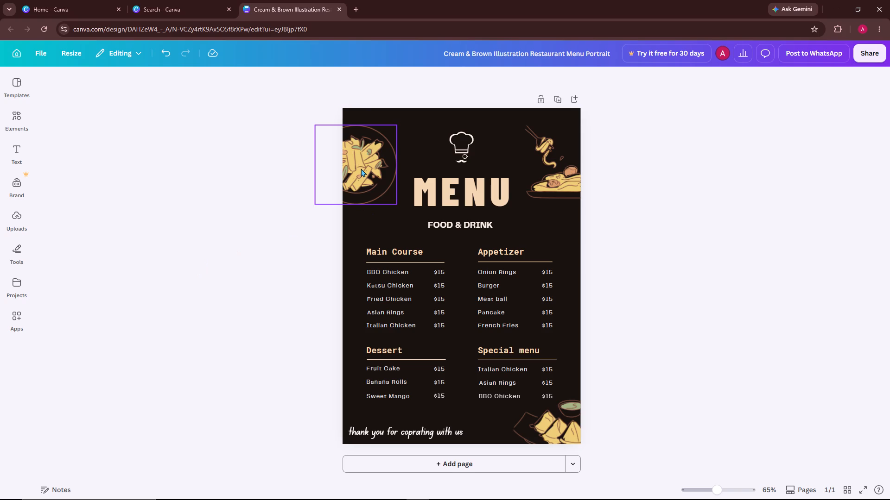
# Search the elements library for "fast food picture" and show only the graphics results.
pyautogui.click(19, 125)
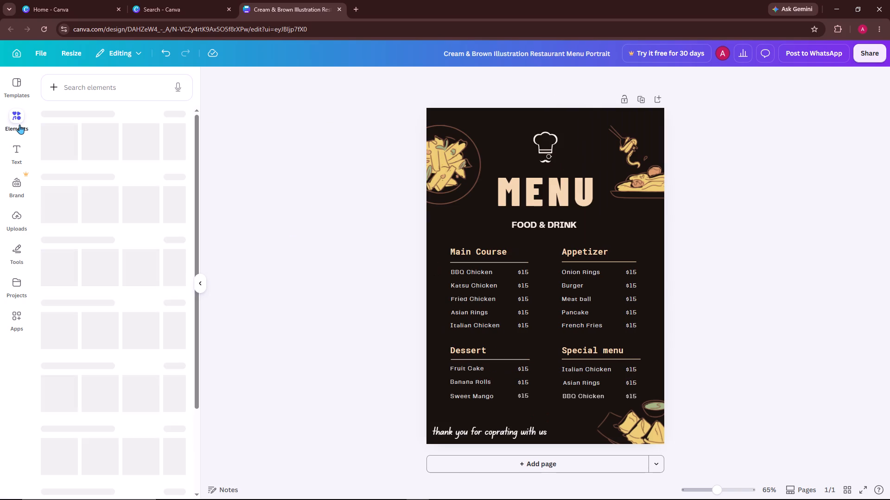
pyautogui.click(125, 87)
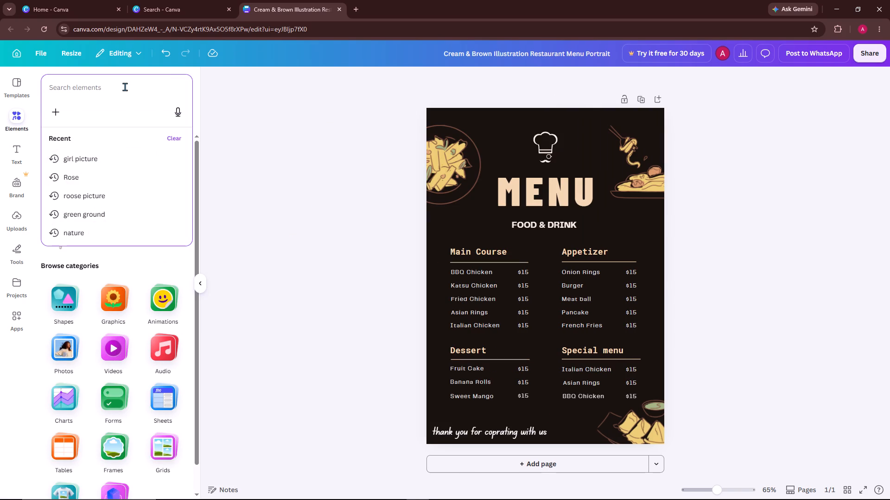
pyautogui.press('f')
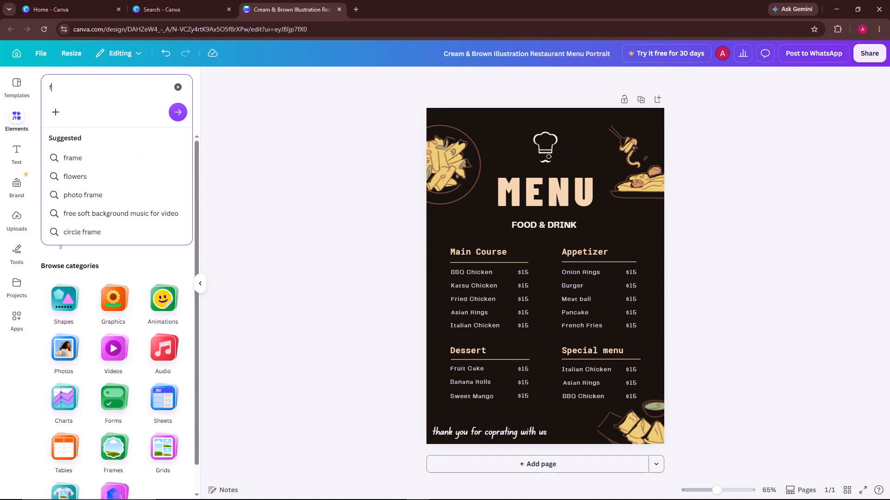
pyautogui.press('BackSpace')
pyautogui.press('BackSpace')
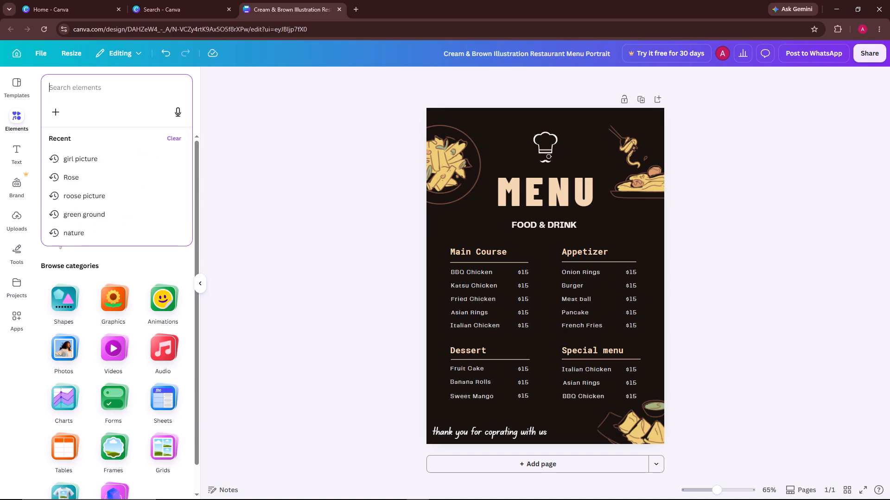
pyautogui.write('fast fi')
pyautogui.press('BackSpace')
pyautogui.write('ood')
pyautogui.press('space')
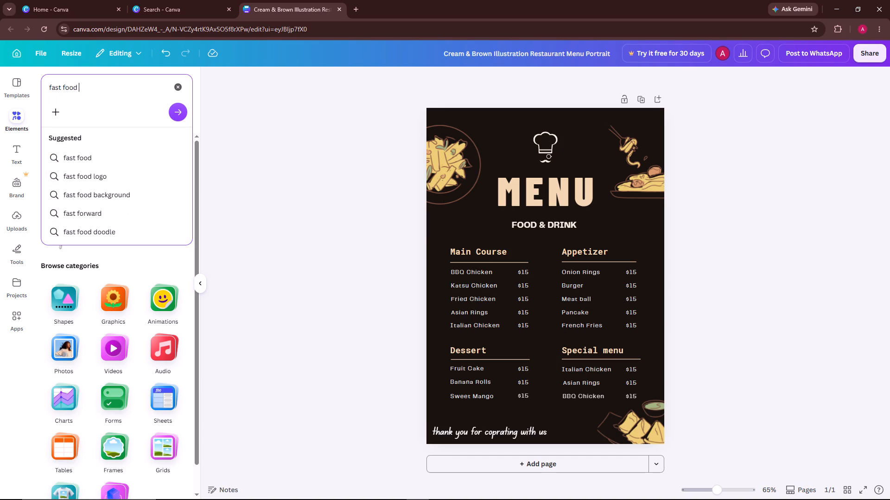
pyautogui.write('picture')
pyautogui.press('Return')
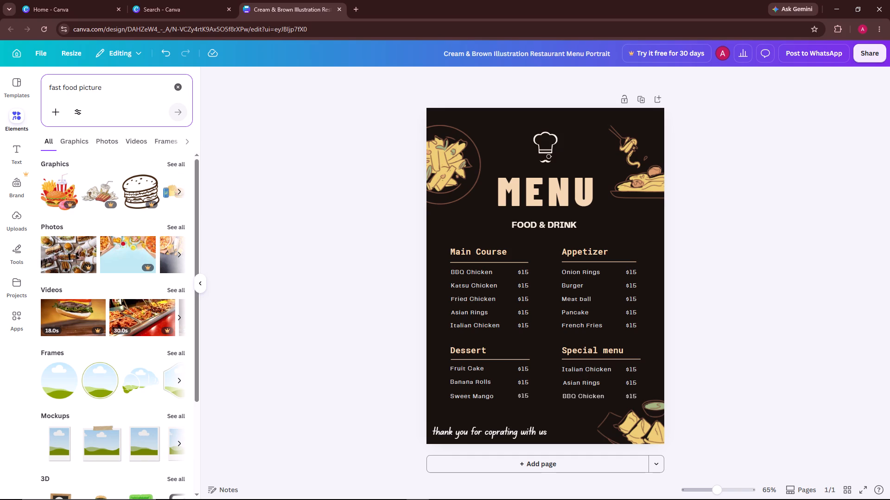
pyautogui.scroll(-3, 37, 318)
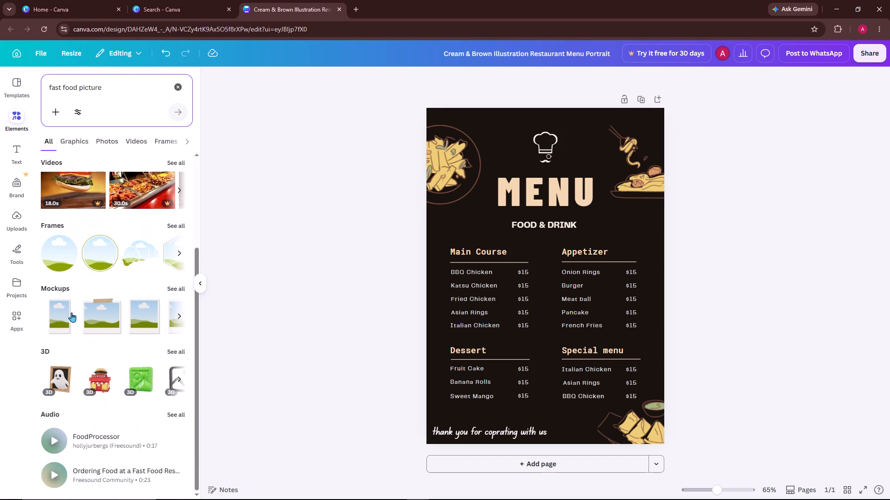
pyautogui.scroll(3, 74, 303)
pyautogui.scroll(2, 74, 263)
pyautogui.click(70, 149)
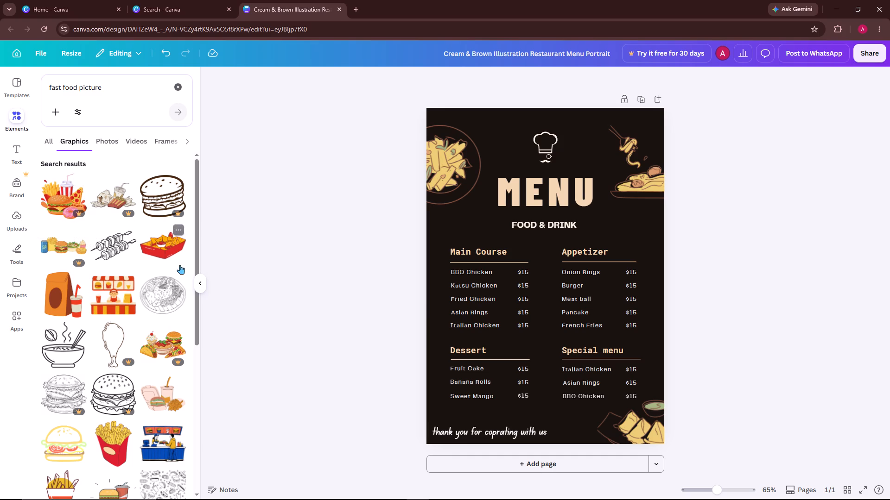
# Add the orange paper bag and red cup graphic to the page, clear of the plate illustration in the upper-left corner.
pyautogui.moveTo(63, 298); pyautogui.dragTo(364, 244)
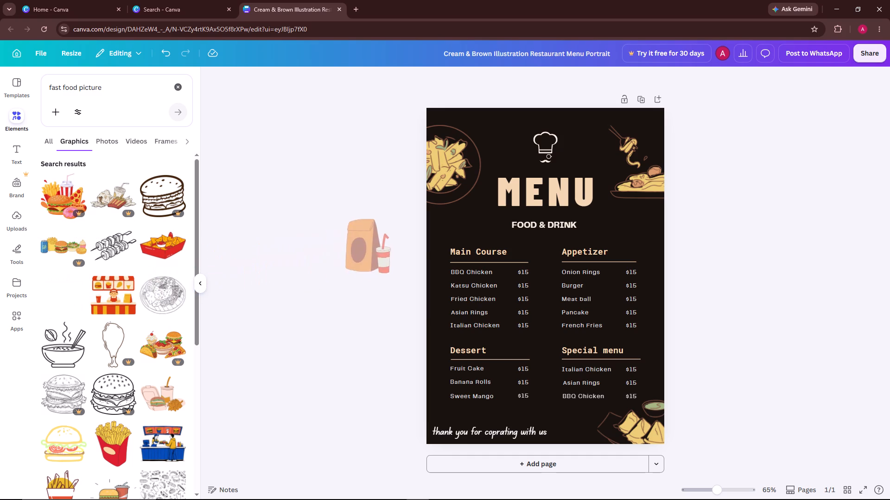
pyautogui.moveTo(364, 244); pyautogui.dragTo(450, 164)
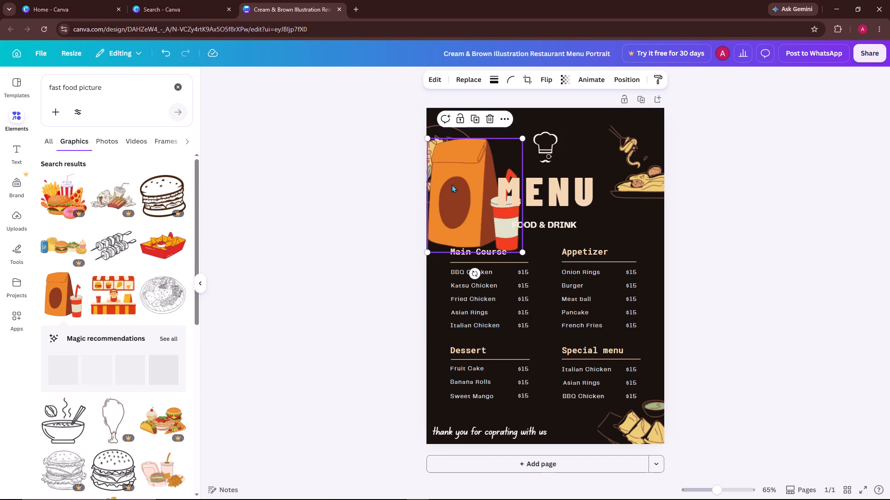
pyautogui.moveTo(456, 189); pyautogui.dragTo(503, 188)
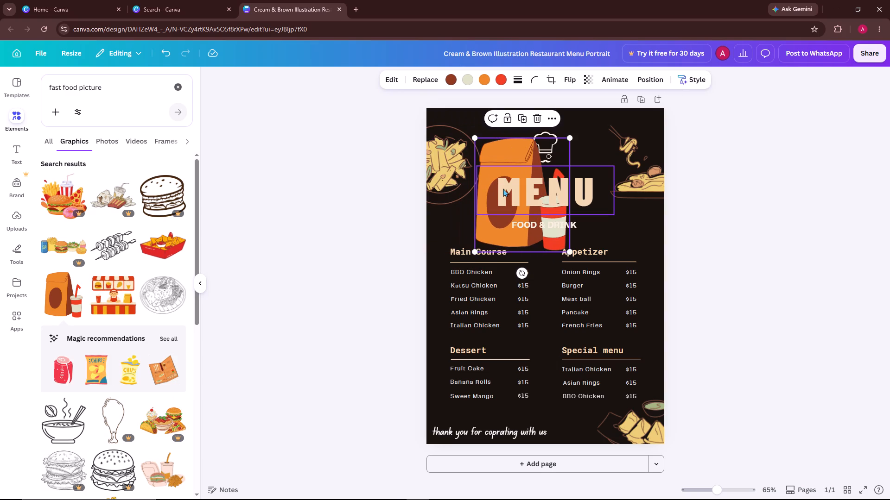
# Delete the original plate illustration from the upper-left corner of the menu page.
pyautogui.click(448, 168)
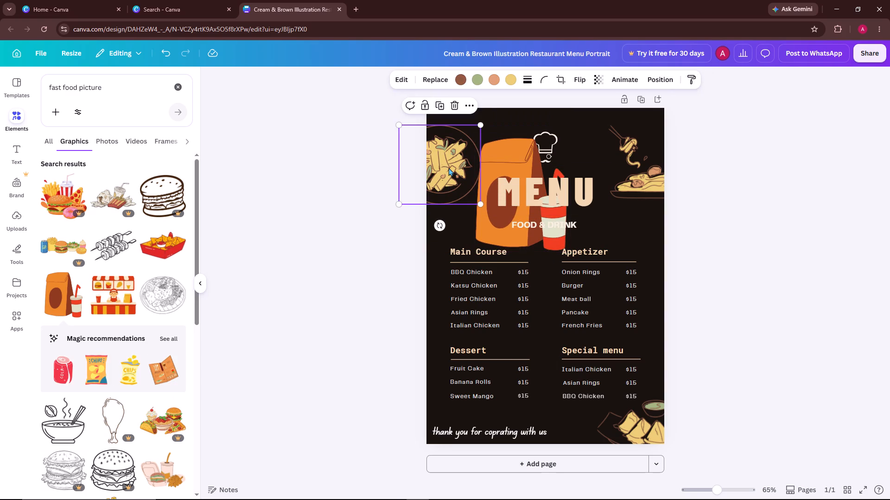
pyautogui.click(451, 107)
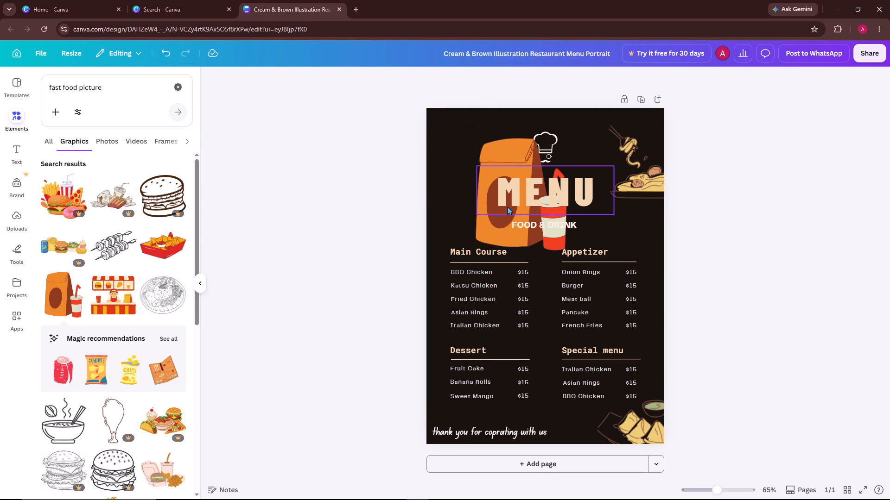
# Shrink the paper bag and cup graphic and place it beside the MENU title, slightly overhanging the page's left edge.
pyautogui.moveTo(492, 152); pyautogui.dragTo(439, 152)
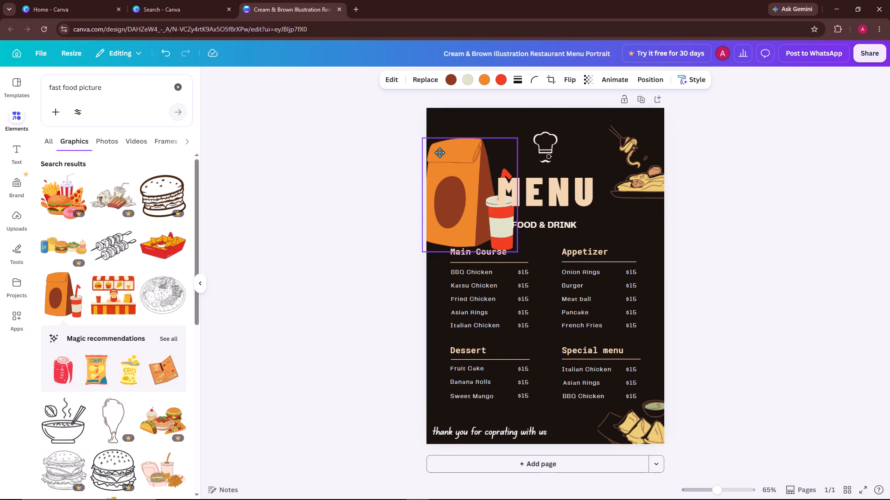
pyautogui.moveTo(439, 152); pyautogui.dragTo(439, 132)
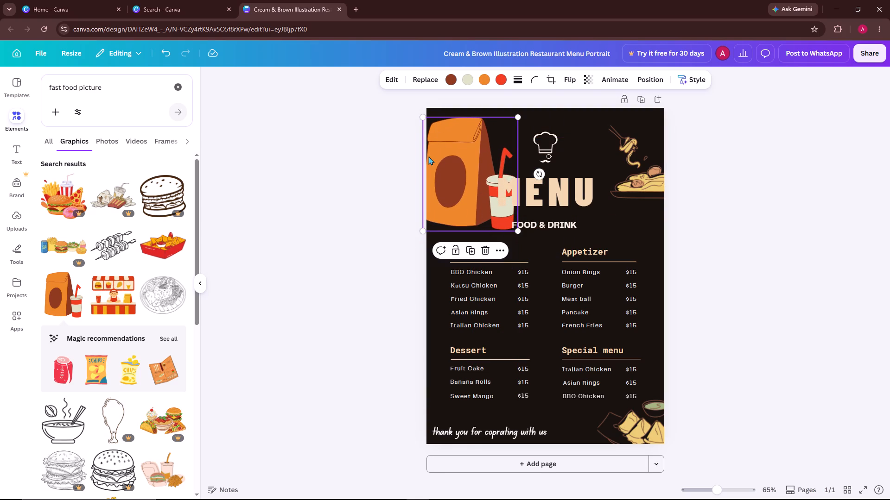
pyautogui.moveTo(424, 118); pyautogui.dragTo(447, 137)
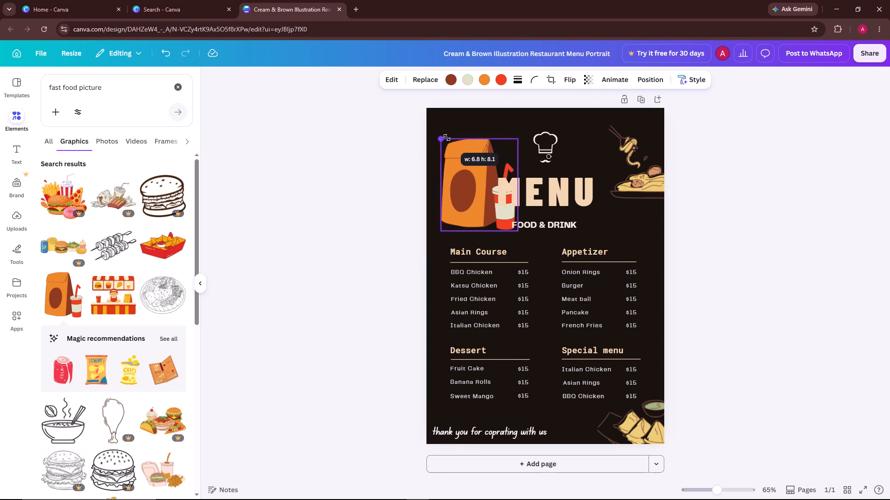
pyautogui.moveTo(447, 137); pyautogui.dragTo(451, 144)
pyautogui.moveTo(471, 193); pyautogui.dragTo(453, 184)
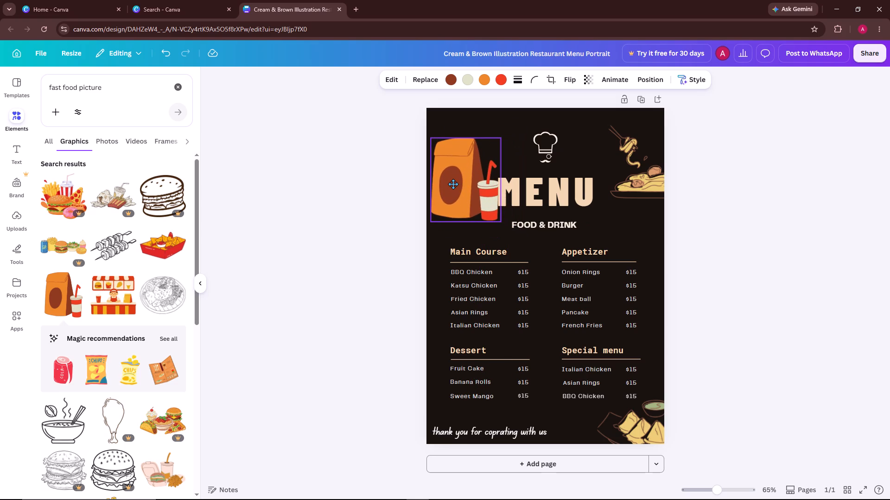
pyautogui.moveTo(453, 184); pyautogui.dragTo(450, 181)
pyautogui.moveTo(427, 133); pyautogui.dragTo(429, 145)
pyautogui.moveTo(458, 169); pyautogui.dragTo(450, 174)
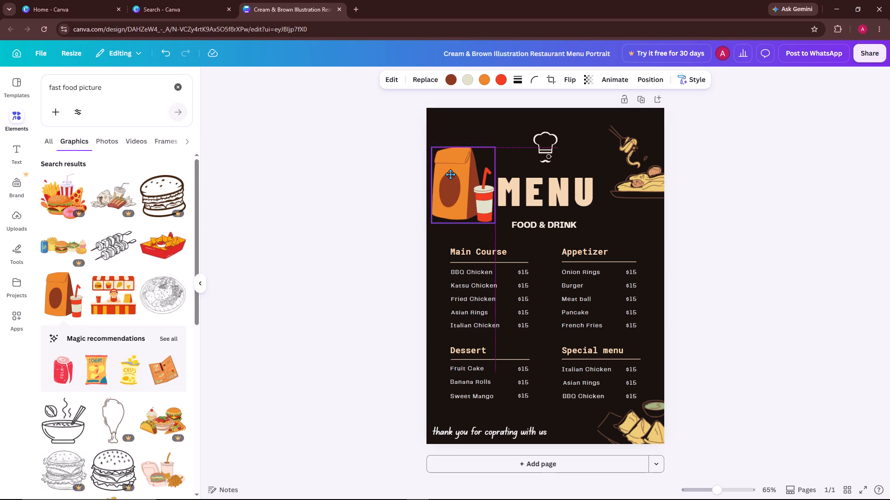
pyautogui.moveTo(450, 174); pyautogui.dragTo(445, 175)
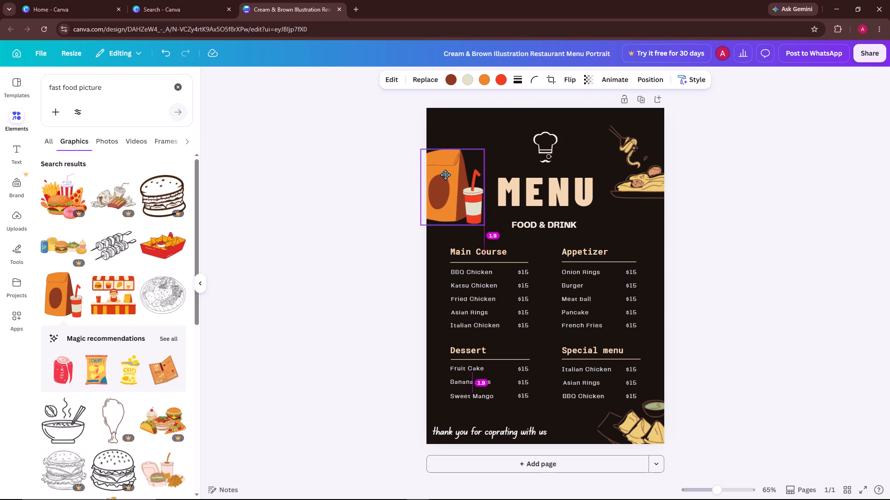
pyautogui.moveTo(445, 175); pyautogui.dragTo(443, 174)
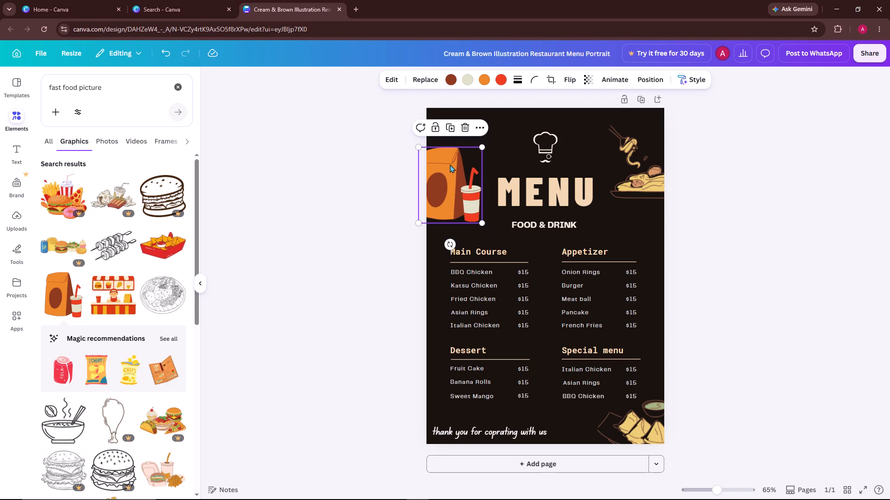
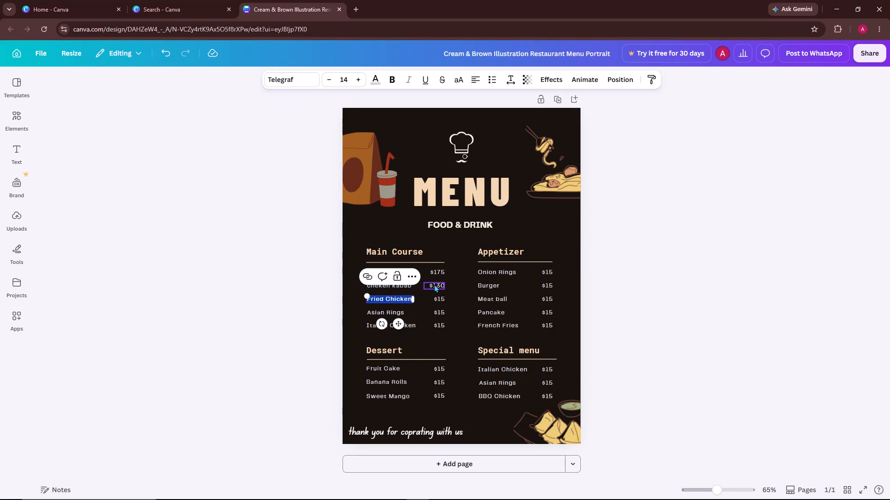
# Replace the third Main Course item's name, Fried Chicken, with "fried rice with cheken".
pyautogui.press('BackSpace')
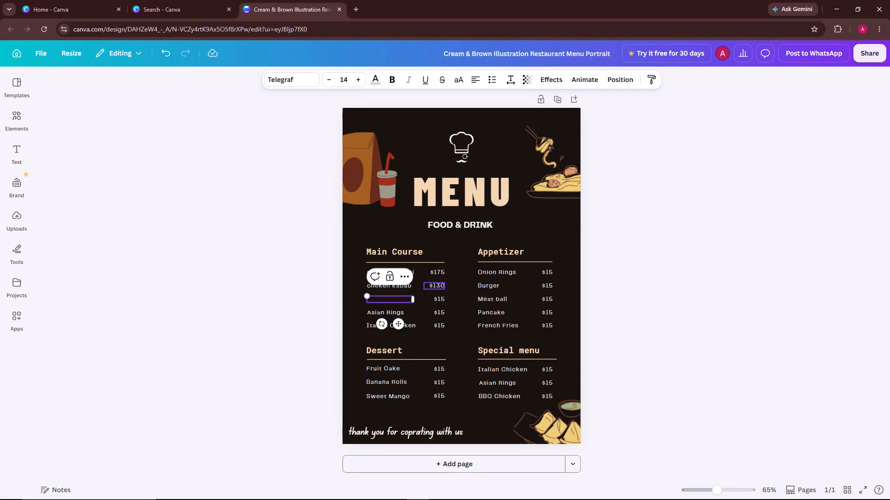
pyautogui.press('f')
pyautogui.write('ried')
pyautogui.press('space')
pyautogui.write('riche')
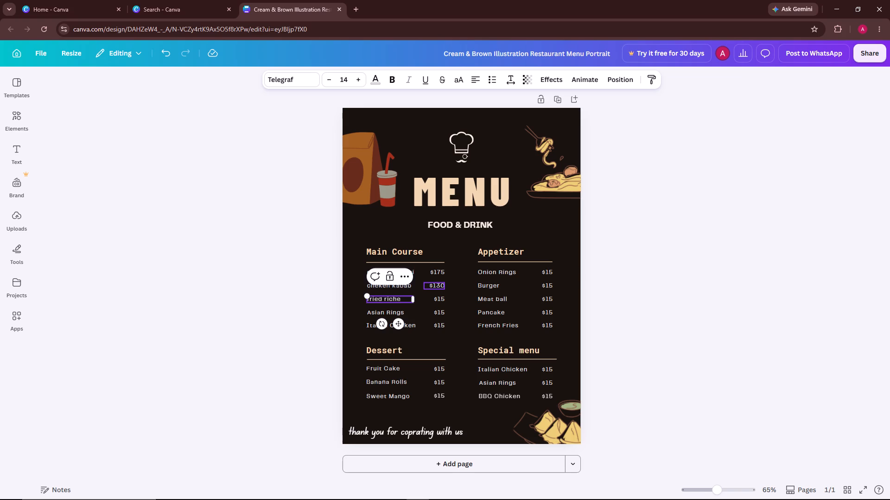
pyautogui.press('BackSpace')
pyautogui.press('BackSpace')
pyautogui.press('e')
pyautogui.press('space')
pyautogui.write('with cheken')
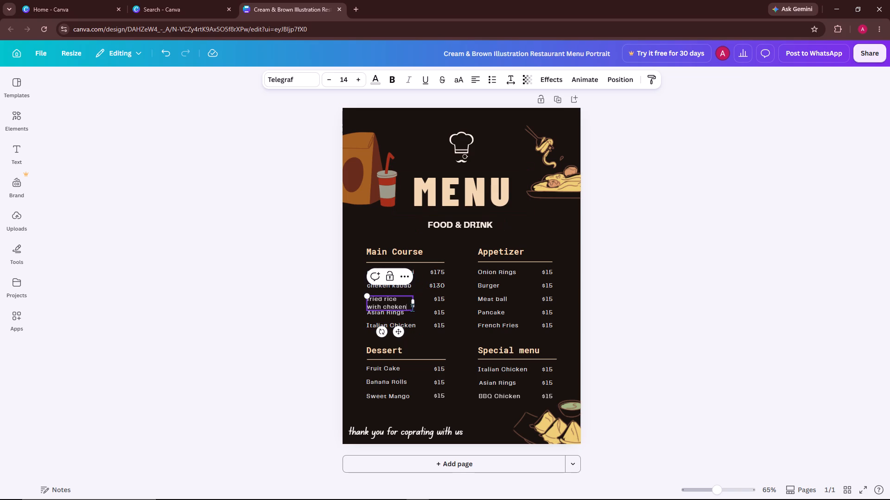
# Widen the fried rice text box so "fried rice with" fits on its first line, keeping the box clear of the price.
pyautogui.moveTo(413, 303); pyautogui.dragTo(415, 303)
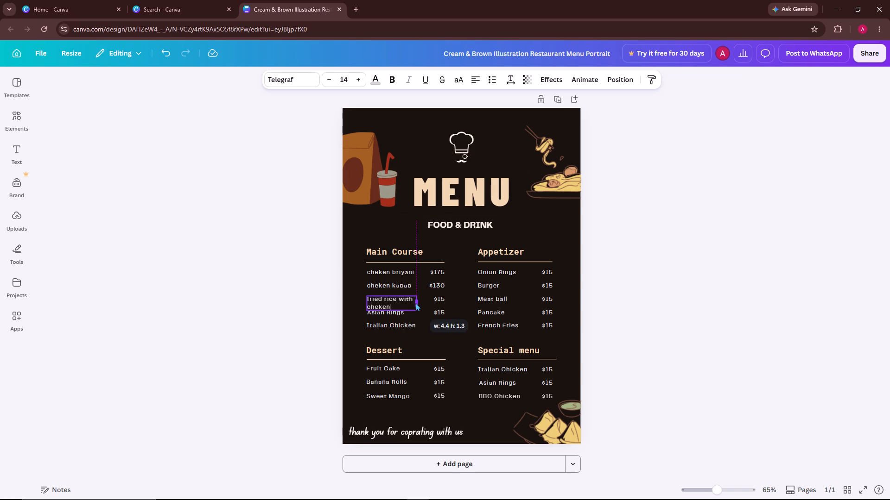
pyautogui.moveTo(415, 303); pyautogui.dragTo(434, 303)
pyautogui.moveTo(434, 303); pyautogui.dragTo(448, 299)
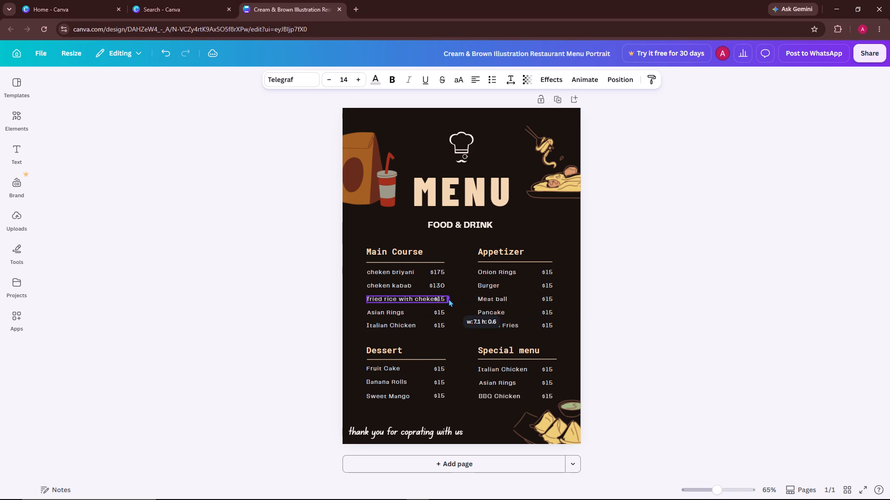
pyautogui.moveTo(448, 299); pyautogui.dragTo(431, 300)
pyautogui.click(307, 307)
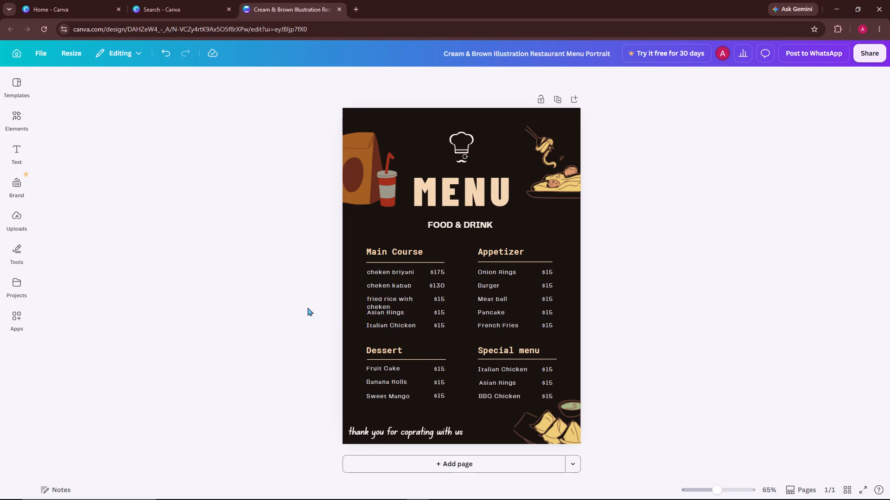
# Move the Asian Rings and Italian Chicken names in Main Course down slightly to clear the two-line fried rice item.
pyautogui.click(383, 323)
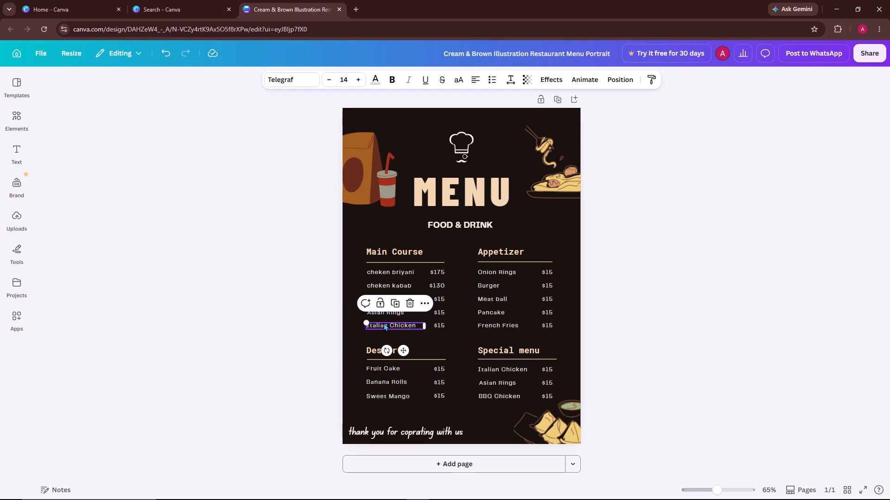
pyautogui.click(276, 314)
pyautogui.moveTo(389, 312); pyautogui.dragTo(389, 317)
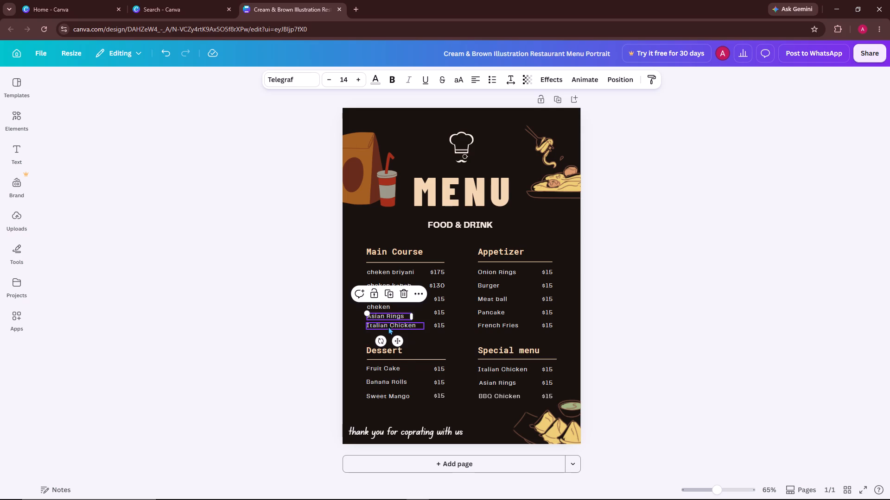
pyautogui.click(388, 325)
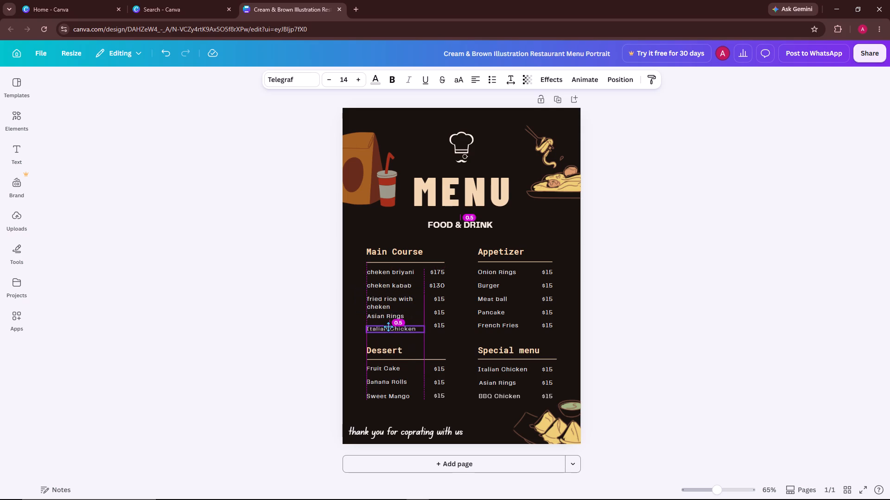
pyautogui.click(284, 321)
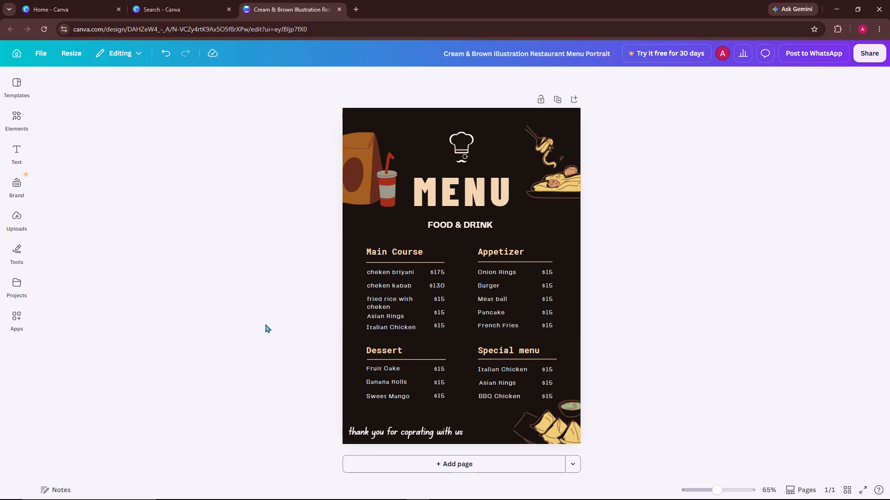
# Set the price of the fried rice with cheken item to $125.
pyautogui.click(439, 297)
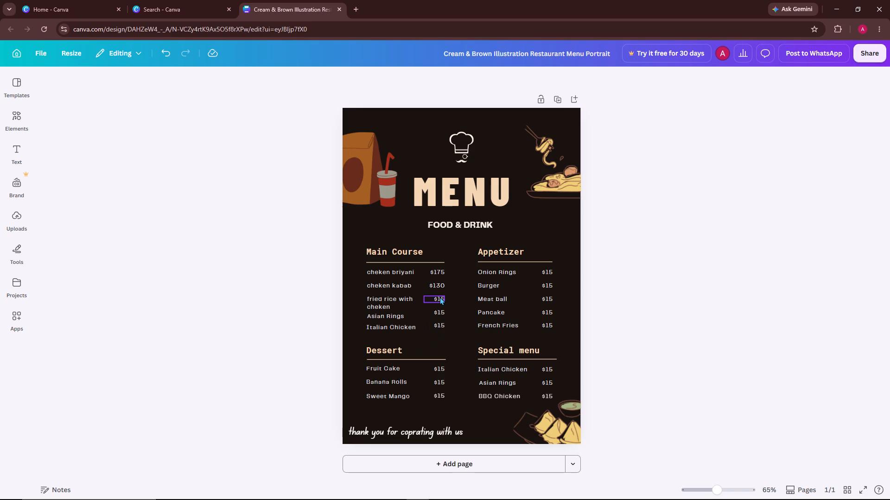
pyautogui.click(439, 297)
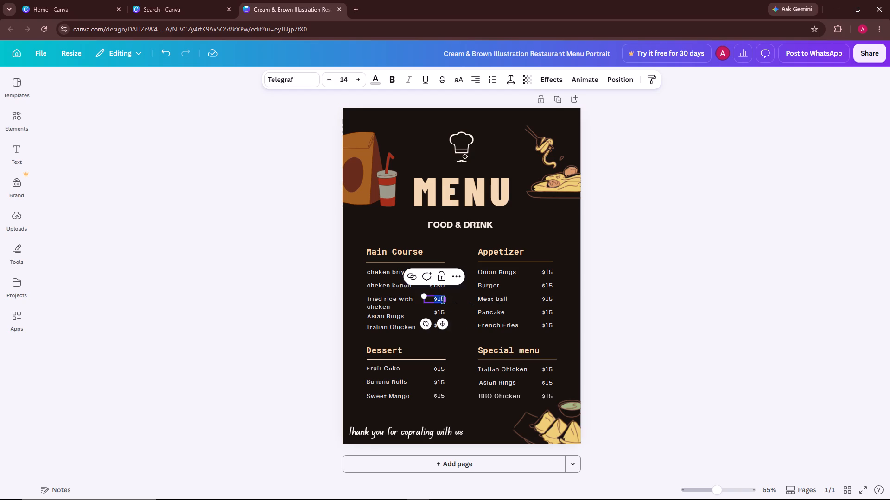
pyautogui.click(443, 300)
pyautogui.click(443, 300)
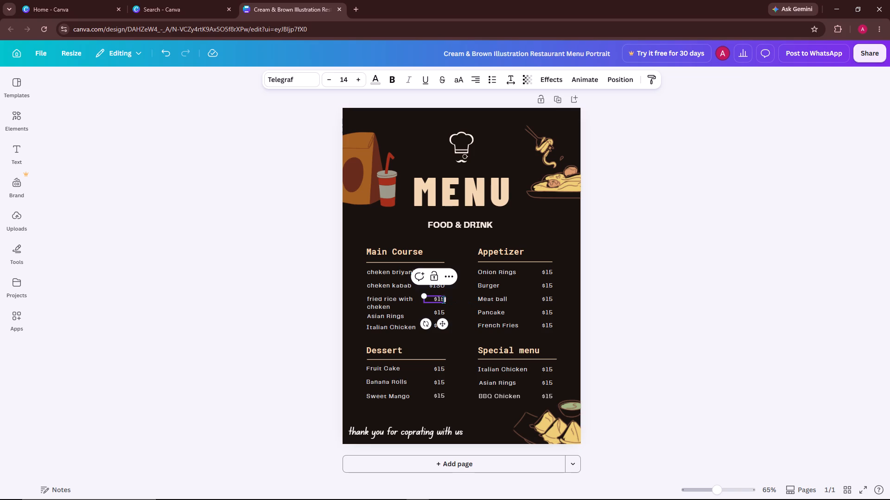
pyautogui.click(443, 300)
pyautogui.press('BackSpace')
pyautogui.press('BackSpace')
pyautogui.press('1')
pyautogui.write('25')
pyautogui.press('Return')
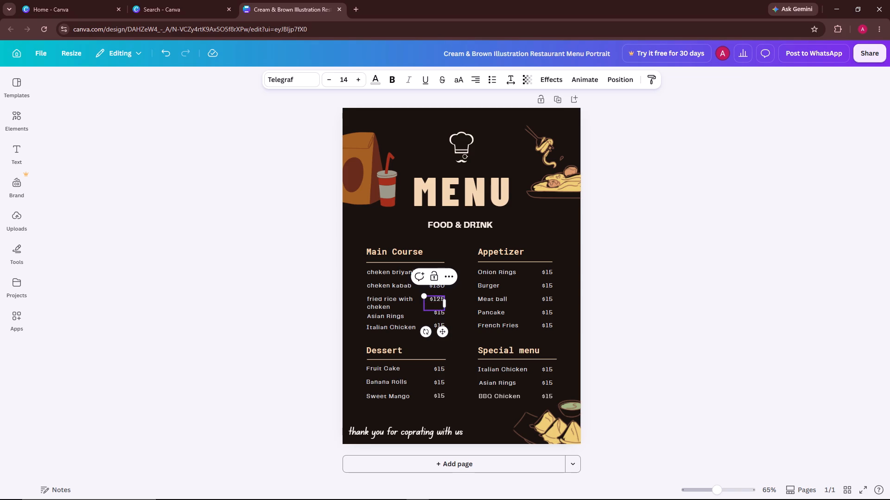
pyautogui.press('BackSpace')
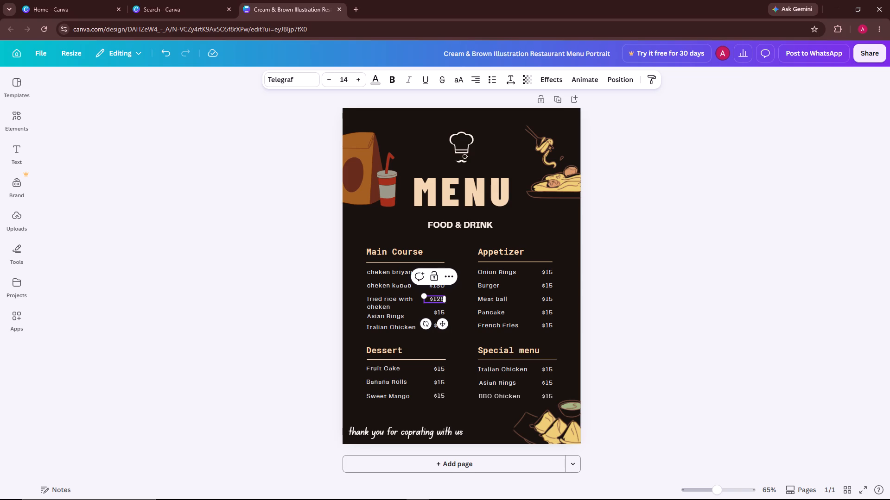
# Replace Asian Rings in Main Course with "cheken chaomin" and widen its text box to fit the name on one line.
pyautogui.click(399, 316)
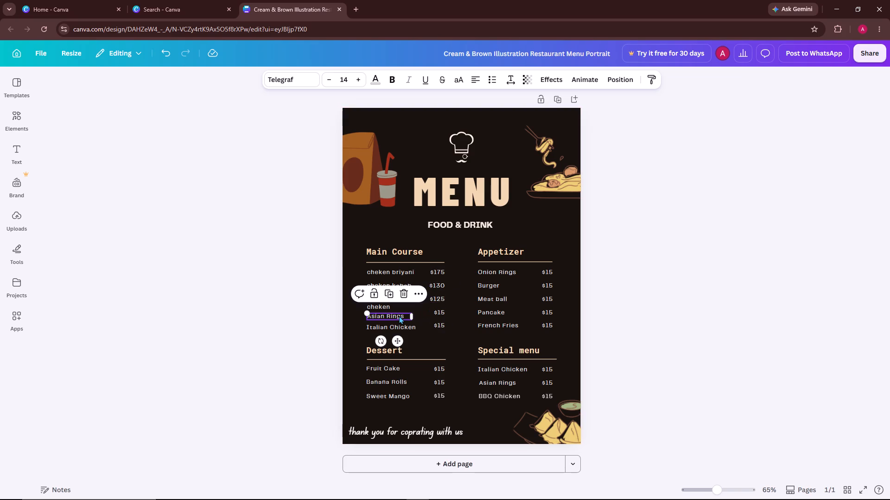
pyautogui.click(401, 315)
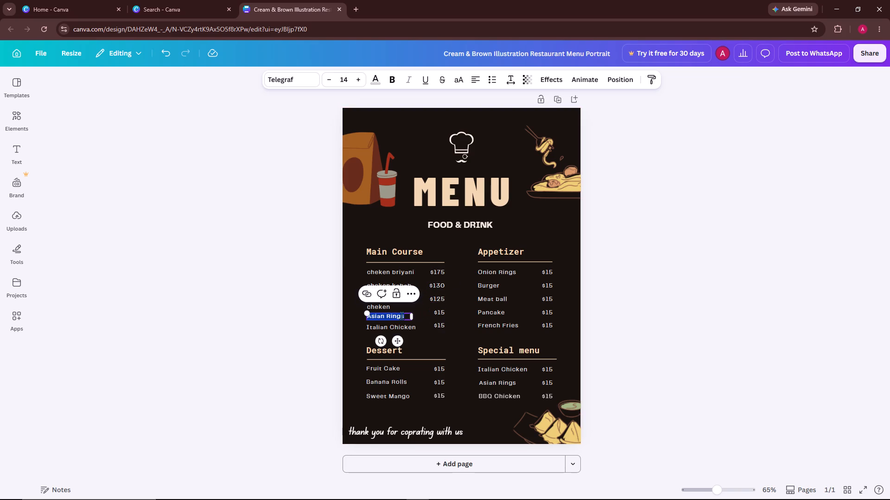
pyautogui.press('BackSpace')
pyautogui.write('cheken chaomin')
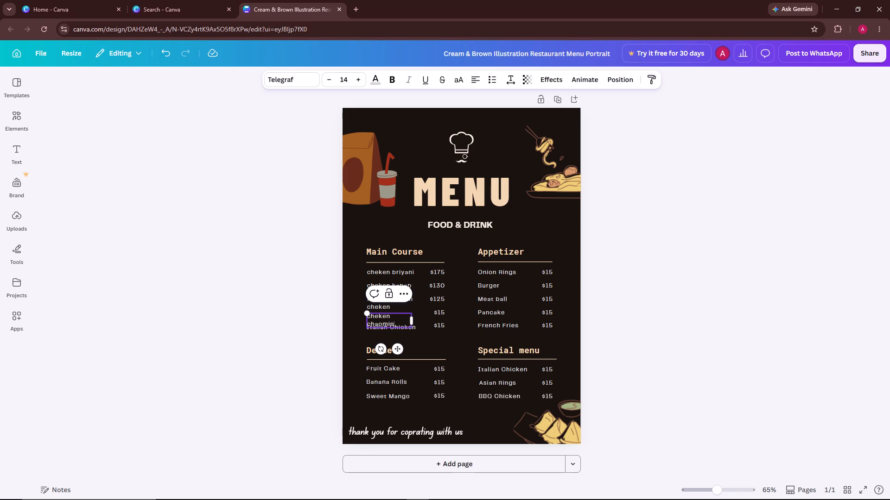
pyautogui.moveTo(411, 319); pyautogui.dragTo(418, 318)
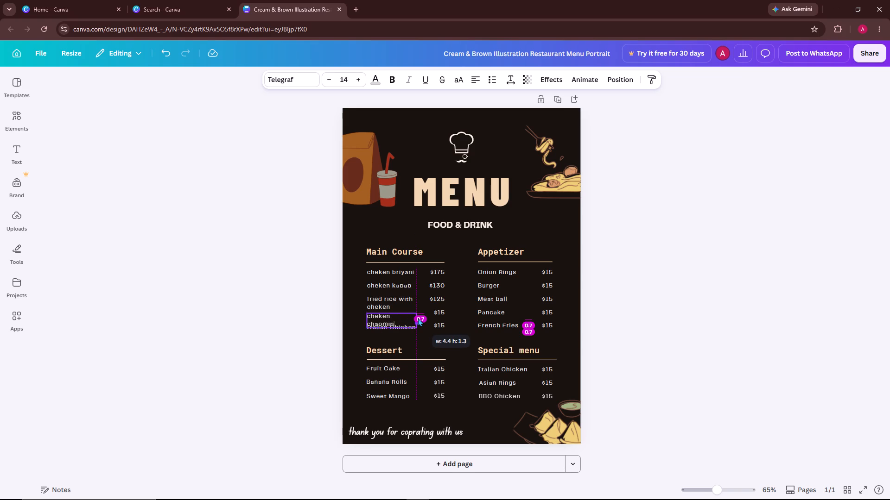
pyautogui.moveTo(418, 318); pyautogui.dragTo(447, 317)
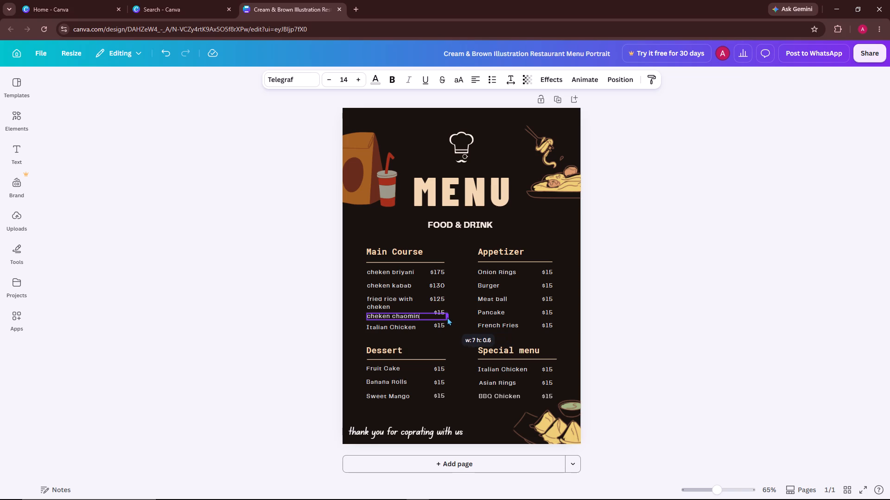
pyautogui.moveTo(447, 317); pyautogui.dragTo(428, 317)
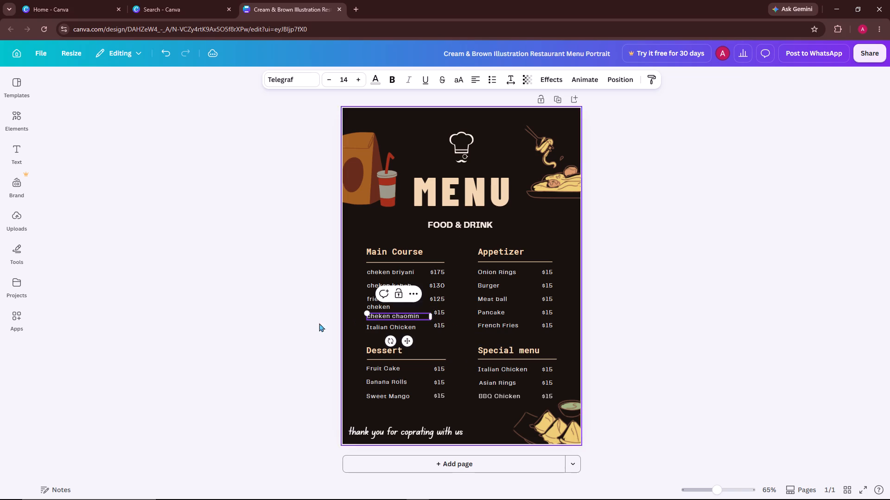
pyautogui.click(287, 325)
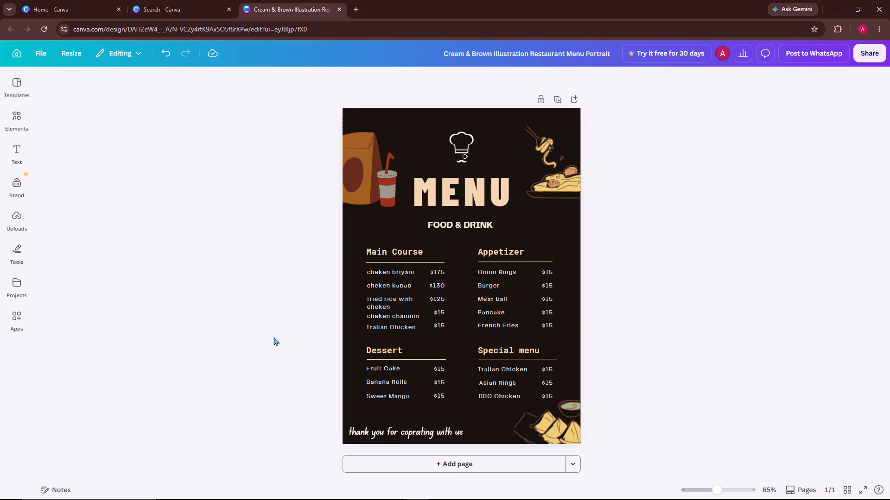
# Move the last two Main Course prices down to line up with cheken chaomin and Italian Chicken.
pyautogui.click(442, 313)
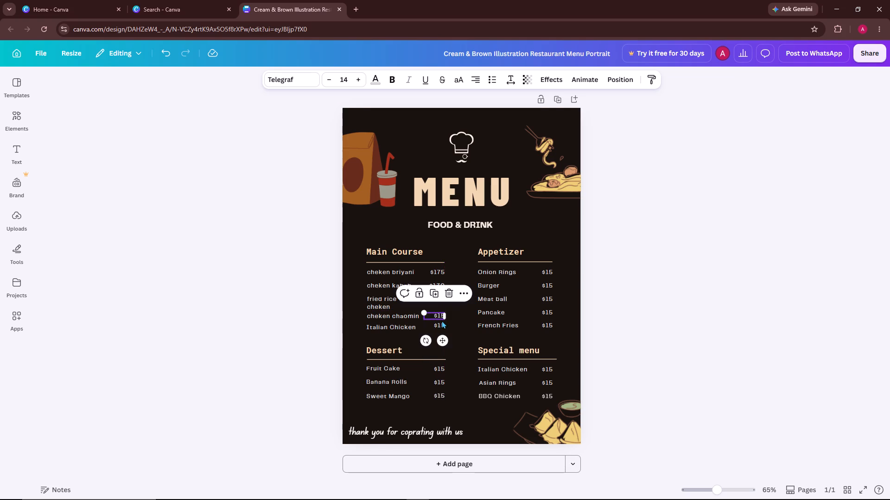
pyautogui.click(440, 324)
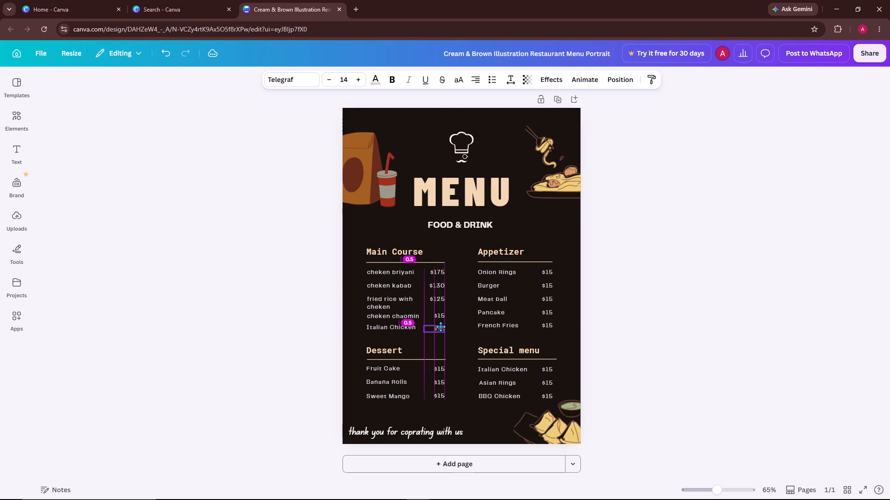
pyautogui.click(302, 337)
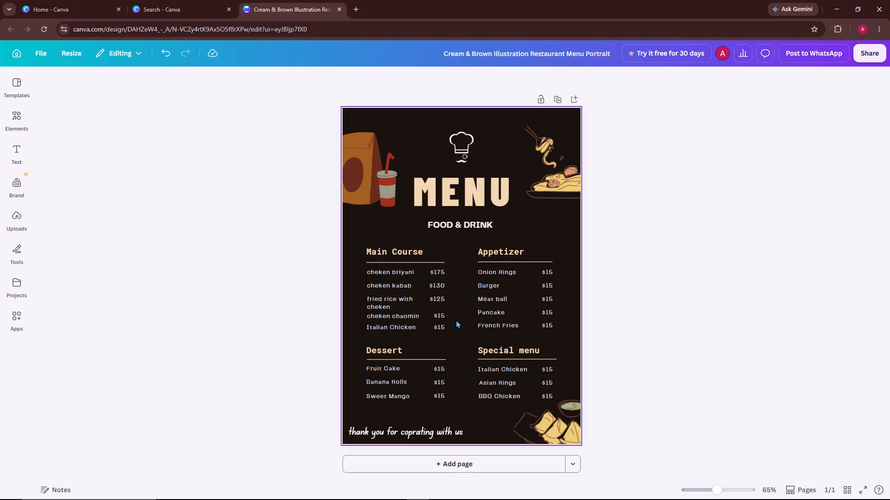
# Set the price of cheken chaomin in Main Course to $100.
pyautogui.click(442, 316)
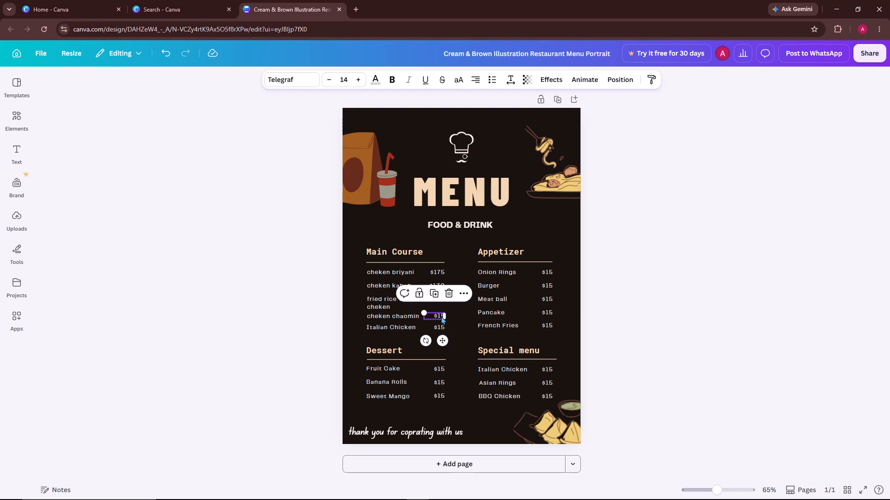
pyautogui.click(441, 316)
pyautogui.press('BackSpace')
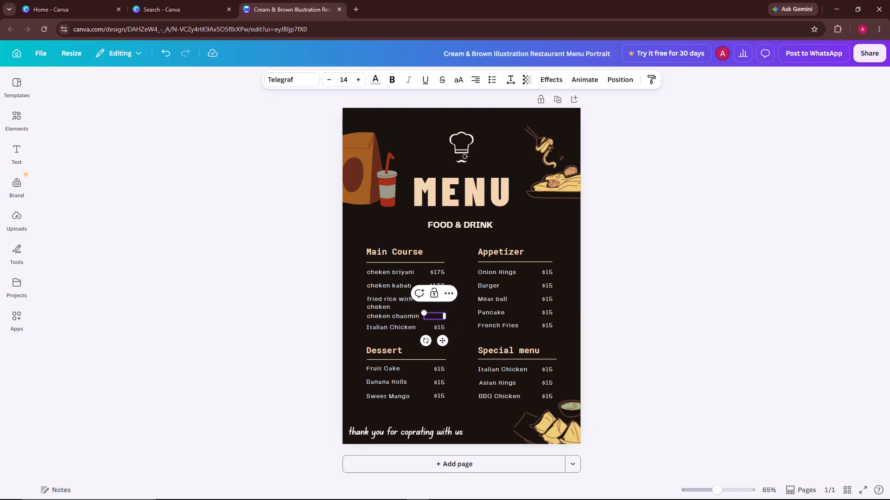
pyautogui.hotkey('shift', '$')
pyautogui.write('100')
# Replace the Italian Chicken name in Main Course with "cheken lolipop".
pyautogui.click(407, 326)
pyautogui.click(412, 326)
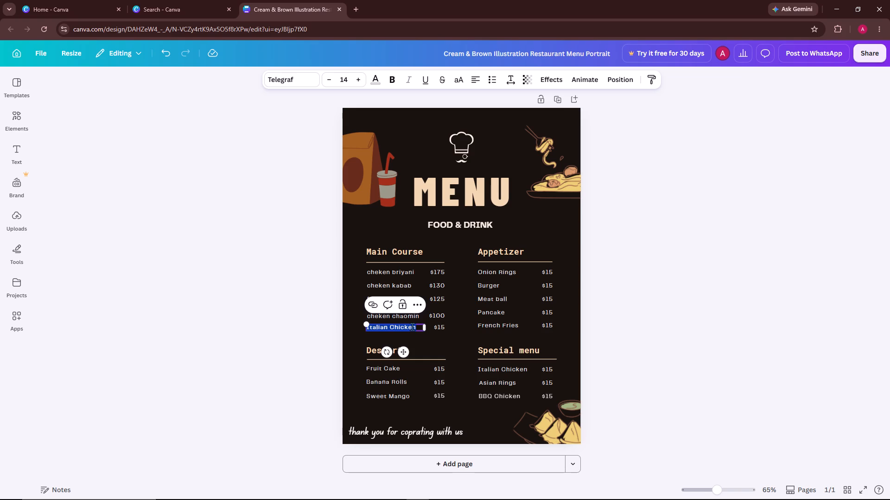
pyautogui.press('BackSpace')
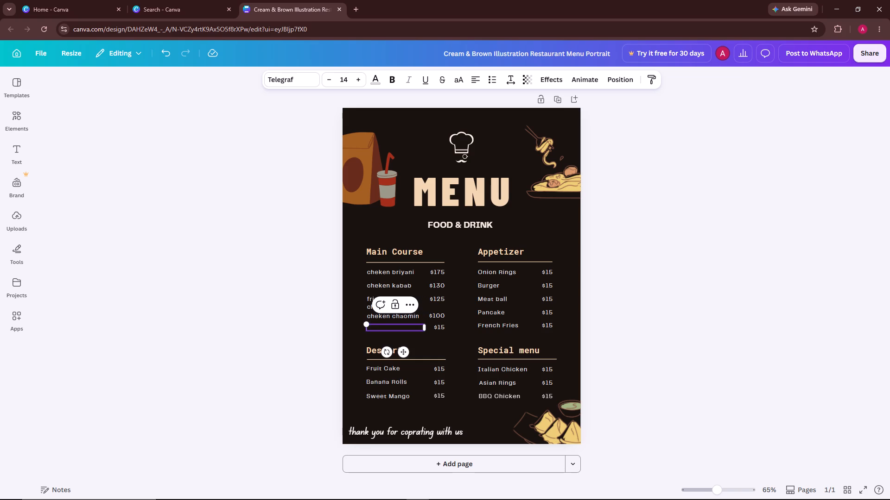
pyautogui.write('cheken lolipo')
pyautogui.press('p')
# Set the price of cheken lolipop in Main Course to $50.
pyautogui.click(440, 326)
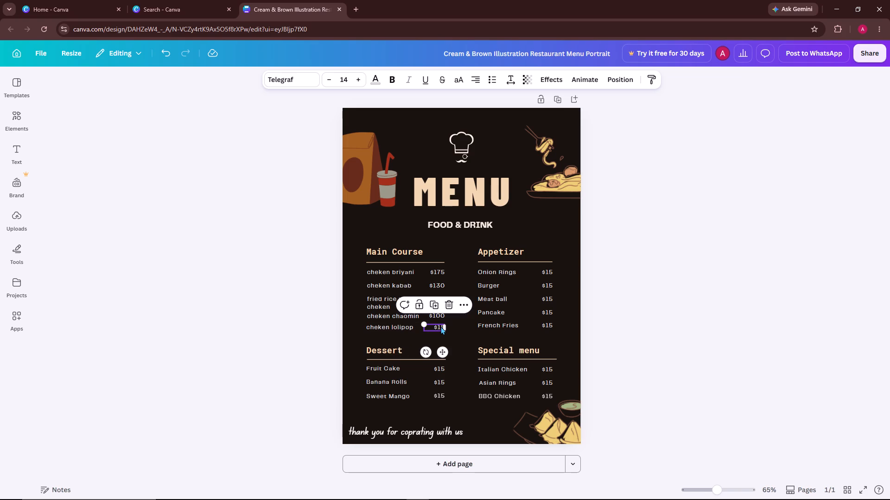
pyautogui.click(440, 326)
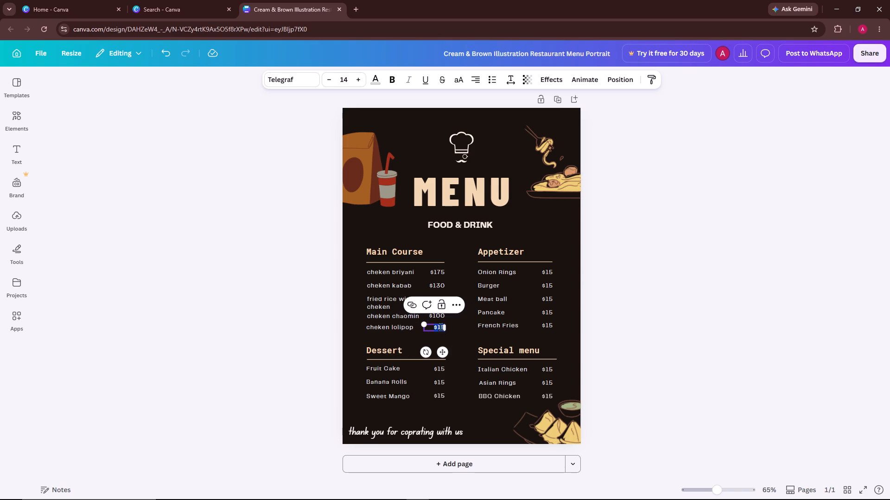
pyautogui.press('BackSpace')
pyautogui.hotkey('shift', '$')
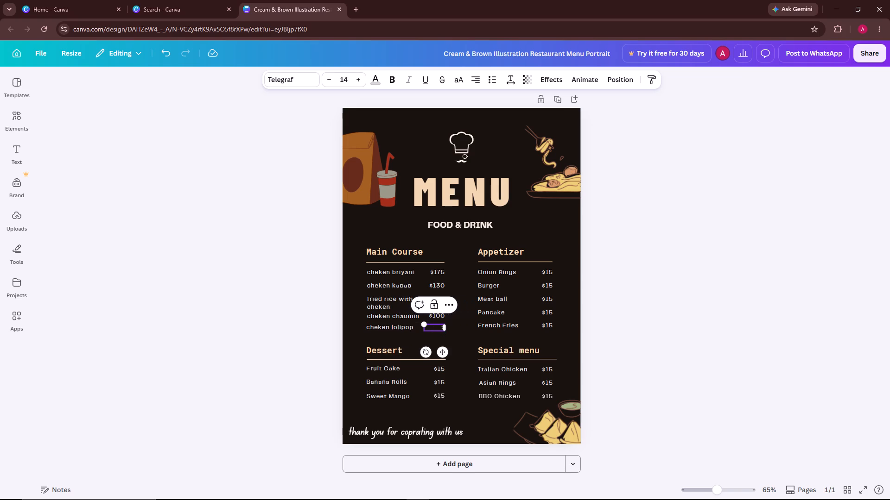
pyautogui.write('50')
pyautogui.click(295, 318)
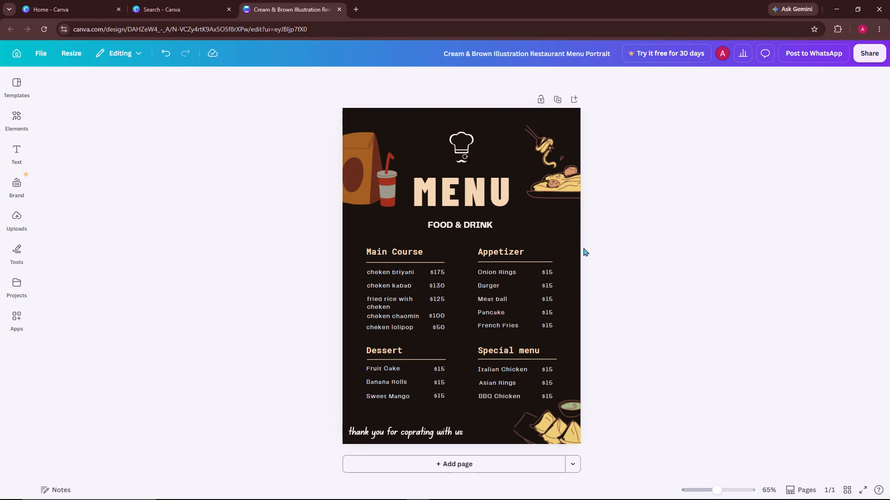
# Replace the Onion Rings name in Appetizer with "potato rings".
pyautogui.scroll(-3, 583, 249)
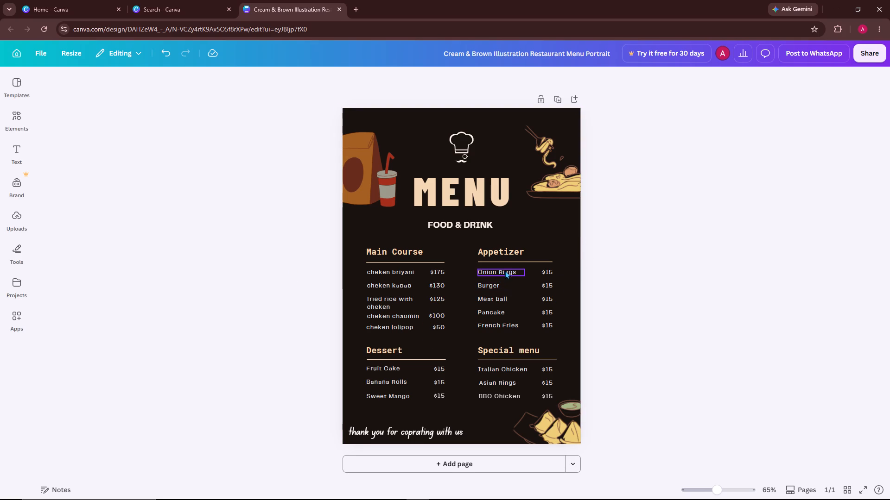
pyautogui.click(509, 270)
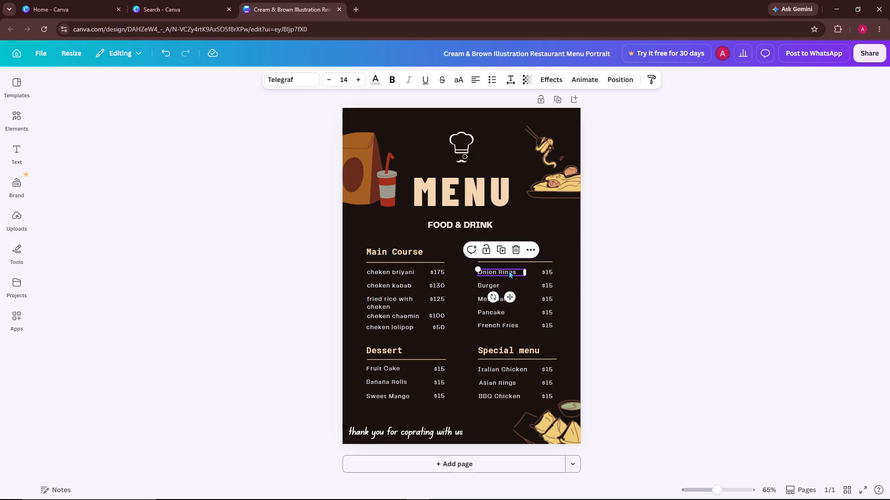
pyautogui.click(628, 233)
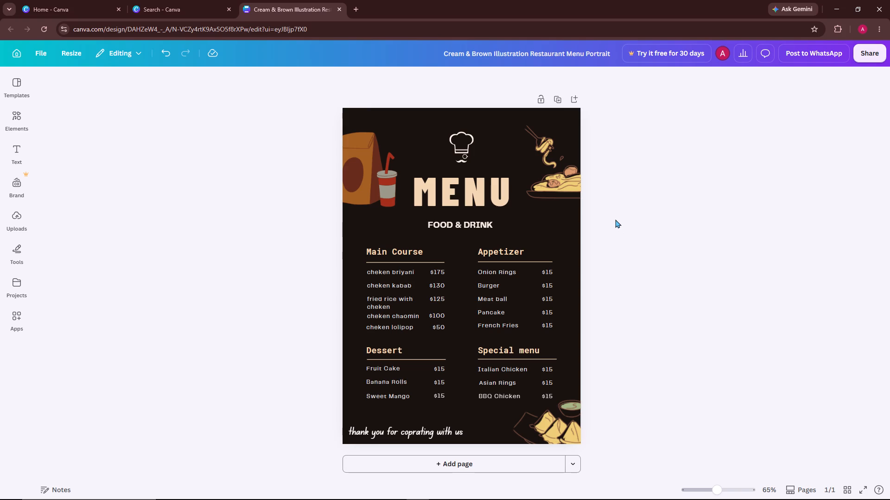
pyautogui.click(509, 272)
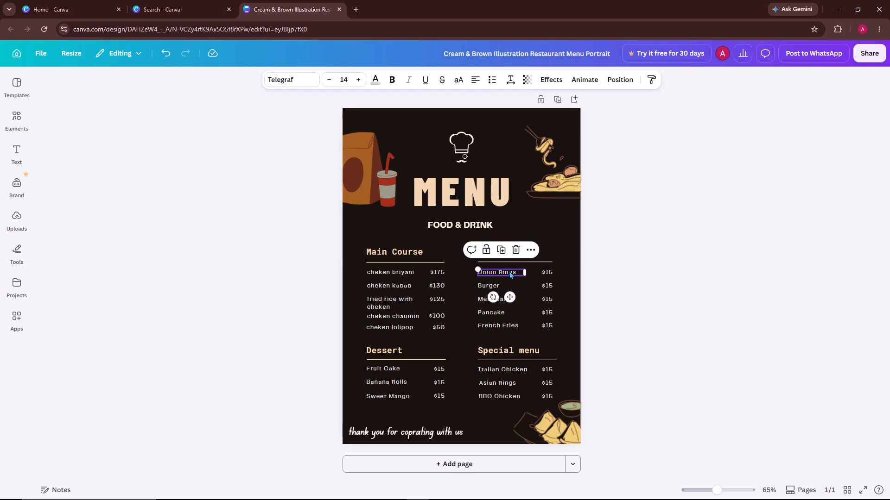
pyautogui.click(509, 271)
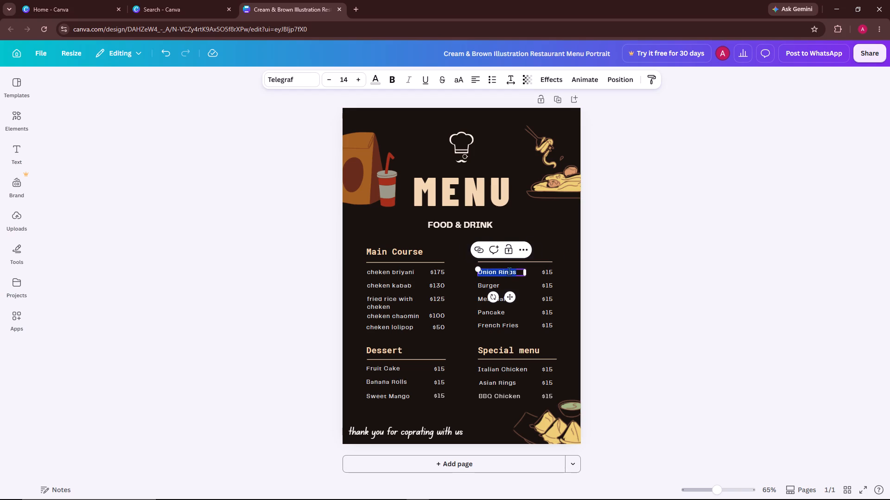
pyautogui.press('BackSpace')
pyautogui.write('potato')
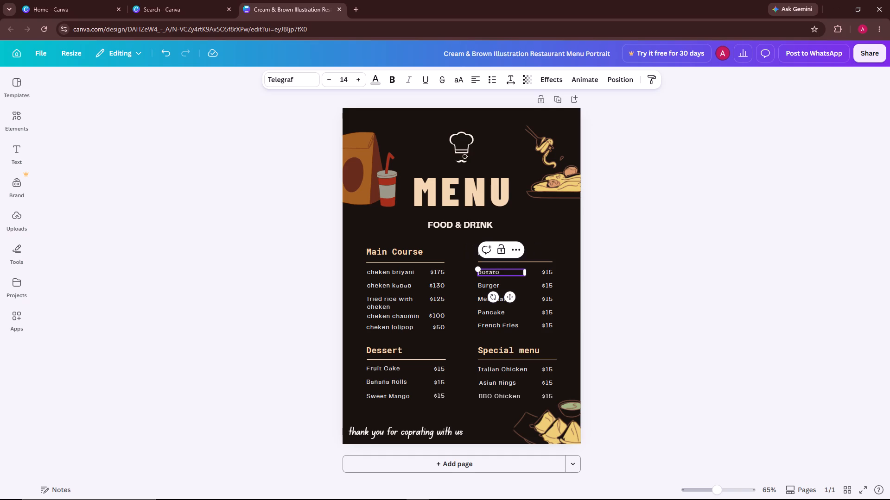
pyautogui.press('space')
pyautogui.write('rings')
# Set the price of potato rings in Appetizer to $50.
pyautogui.click(546, 270)
pyautogui.click(546, 270)
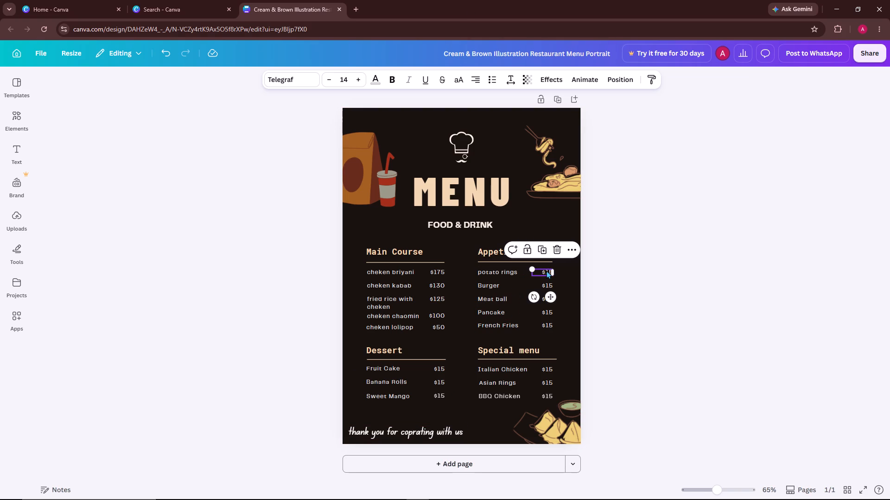
pyautogui.press('BackSpace')
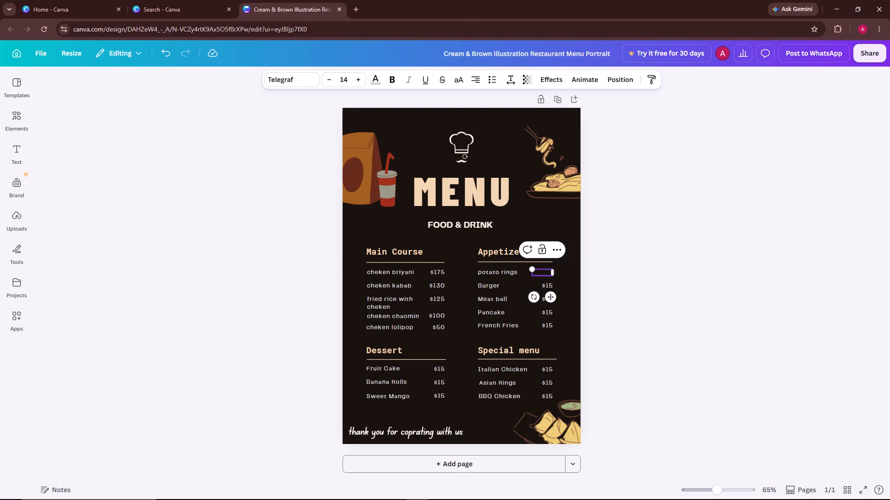
pyautogui.hotkey('shift', '$')
pyautogui.write('50')
# Delete the Pancake name and the bottom price beside French Fries from the Appetizer section.
pyautogui.click(509, 294)
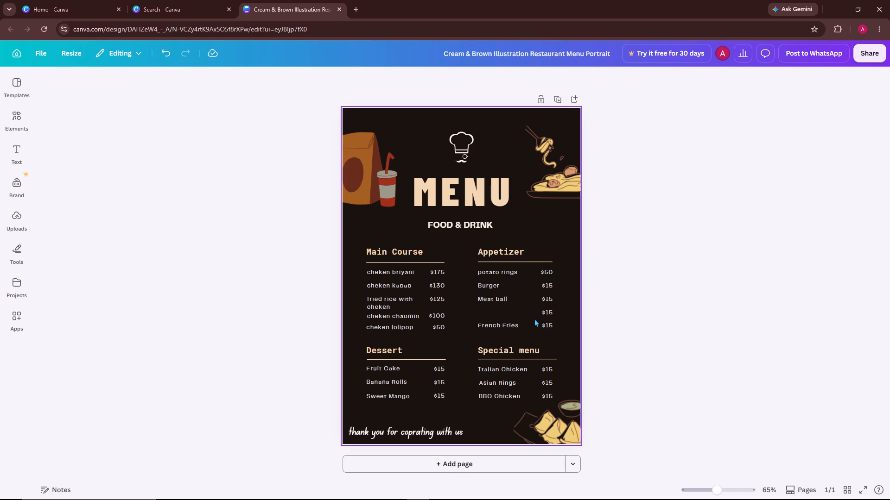
pyautogui.click(551, 310)
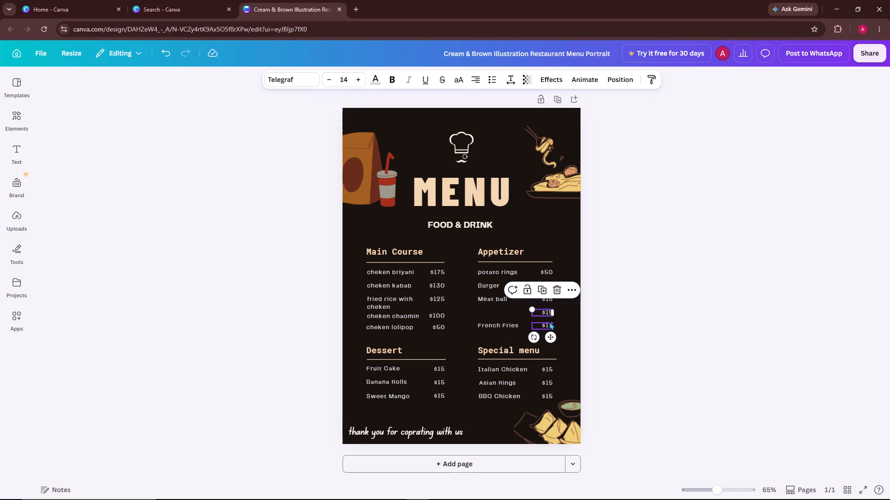
pyautogui.click(549, 323)
pyautogui.click(556, 301)
# Move French Fries in Appetizer up into the empty row below Meat ball, level with the last remaining price.
pyautogui.click(492, 324)
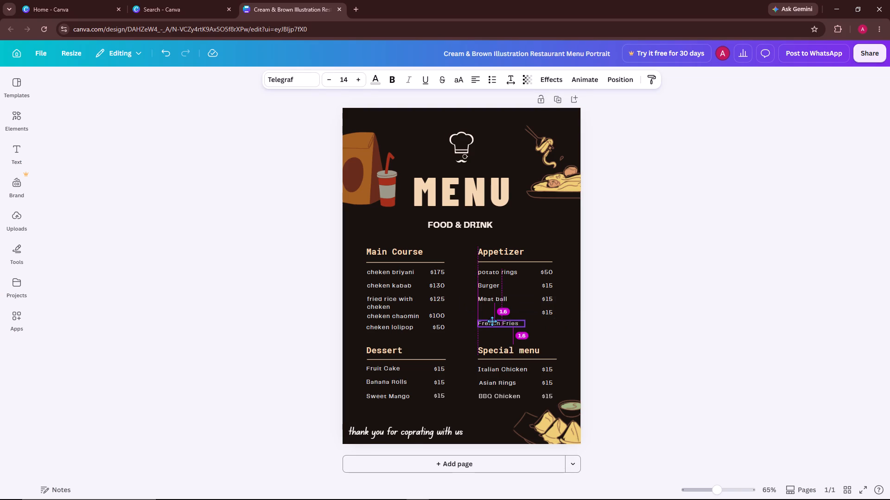
pyautogui.click(492, 321)
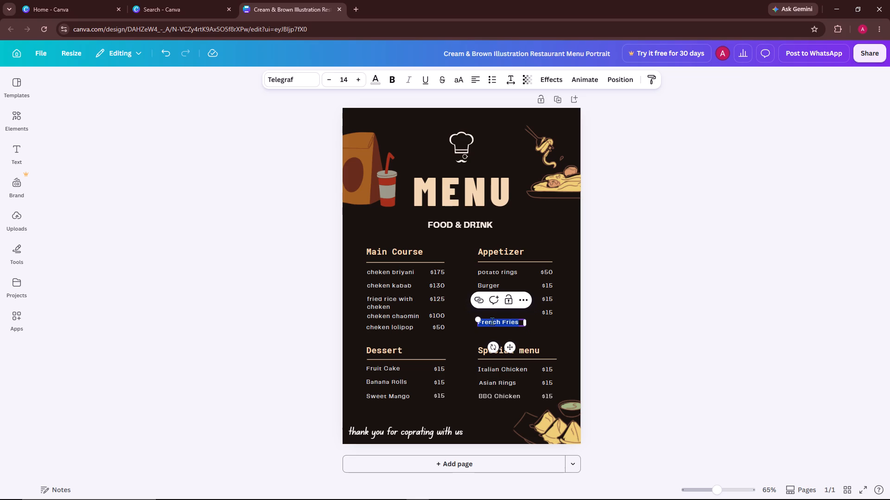
pyautogui.click(551, 327)
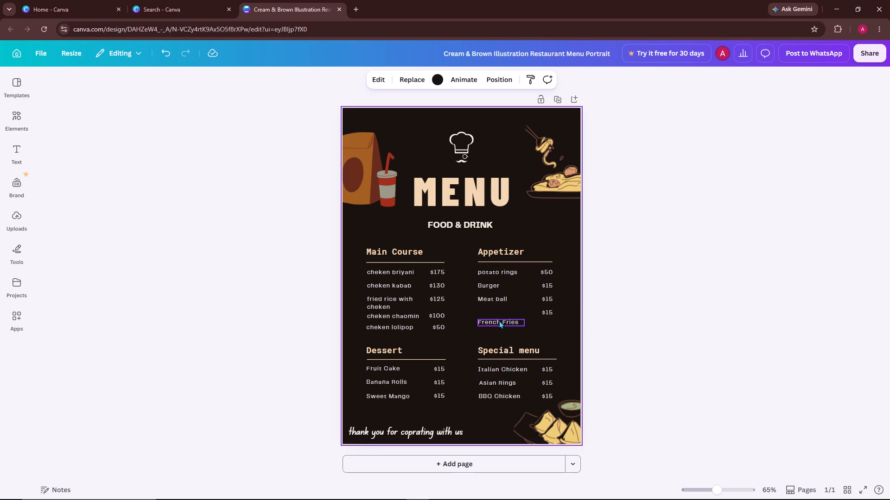
pyautogui.moveTo(499, 321); pyautogui.dragTo(499, 312)
pyautogui.click(526, 321)
pyautogui.click(538, 325)
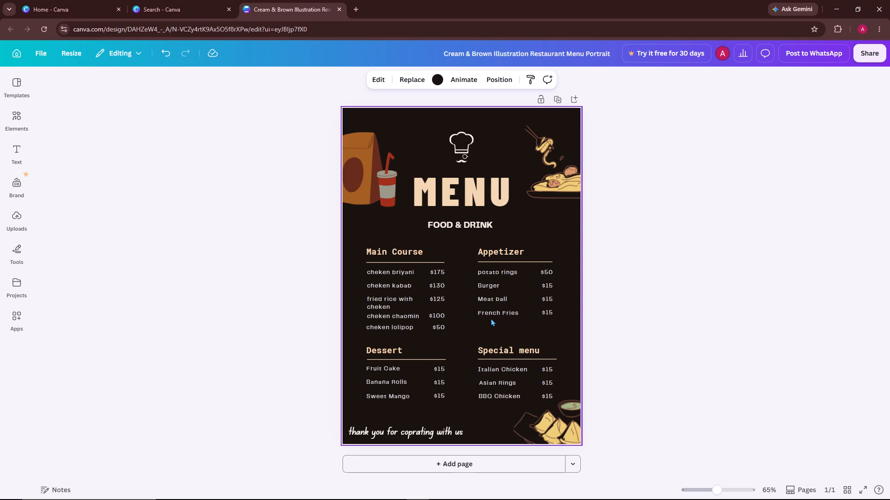
# Set the price of Burger in Appetizer to $120.
pyautogui.click(544, 286)
pyautogui.click(544, 286)
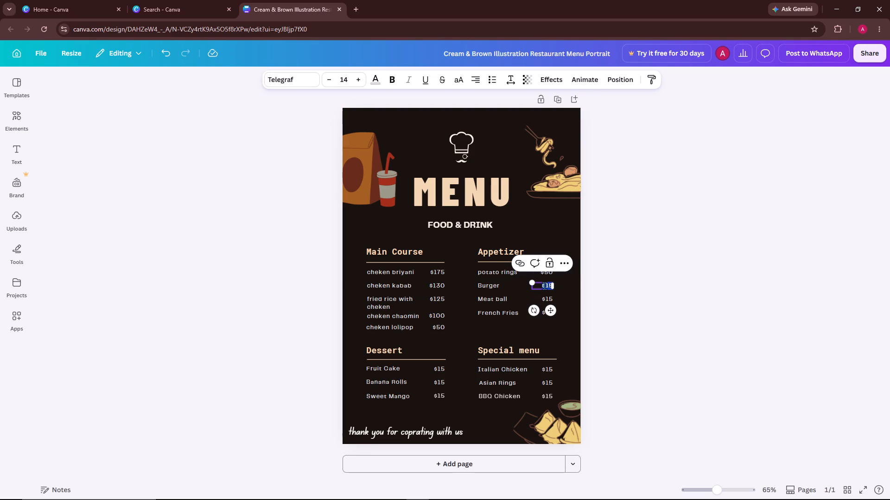
pyautogui.press('BackSpace')
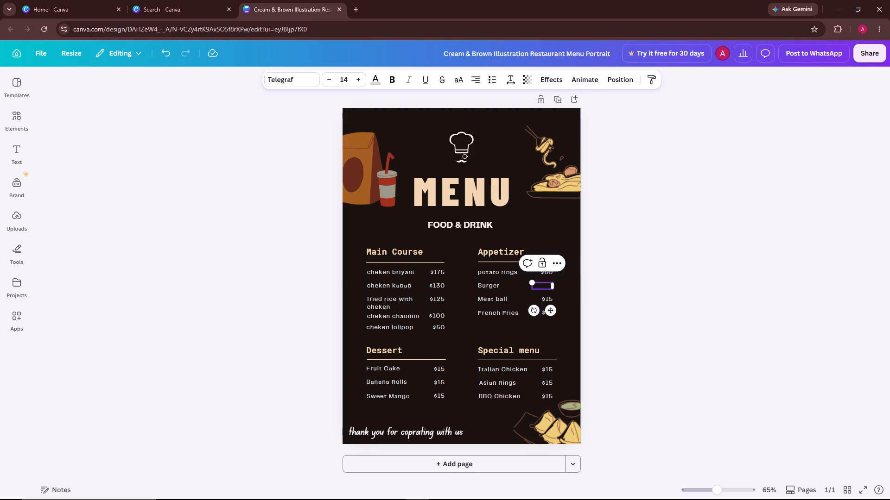
pyautogui.write('1120')
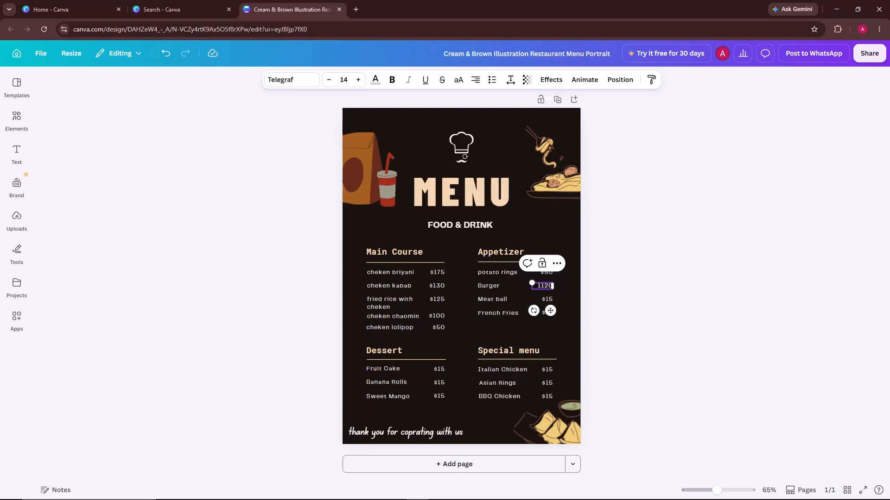
pyautogui.press('BackSpace')
pyautogui.press('BackSpace')
pyautogui.press('BackSpace')
pyautogui.write('20')
pyautogui.press('BackSpace')
pyautogui.press('BackSpace')
pyautogui.press('BackSpace')
pyautogui.hotkey('shift', '$')
pyautogui.write('120')
pyautogui.press('Return')
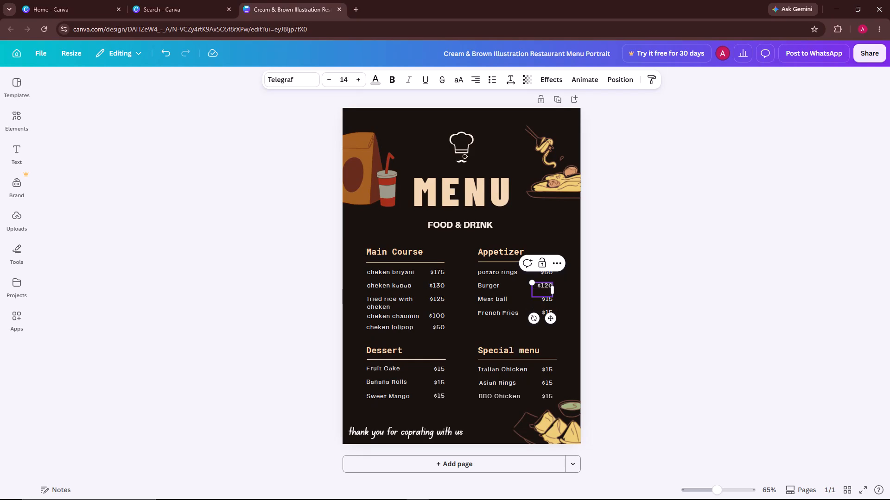
pyautogui.press('BackSpace')
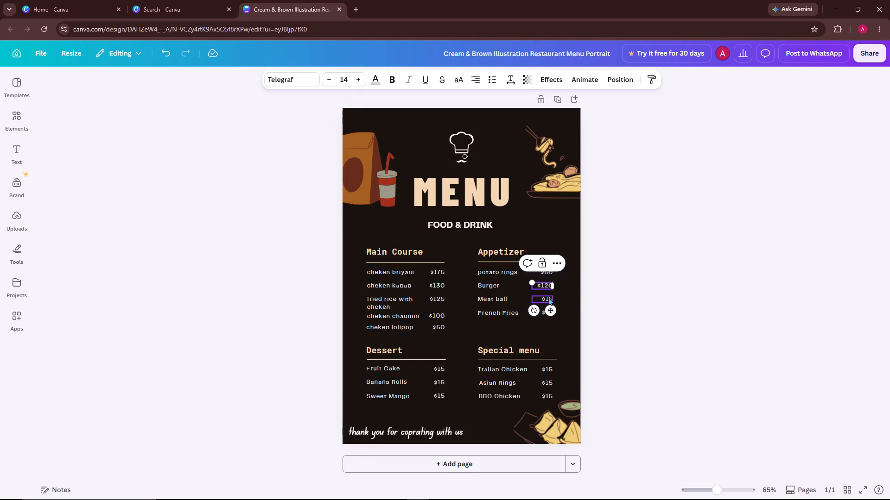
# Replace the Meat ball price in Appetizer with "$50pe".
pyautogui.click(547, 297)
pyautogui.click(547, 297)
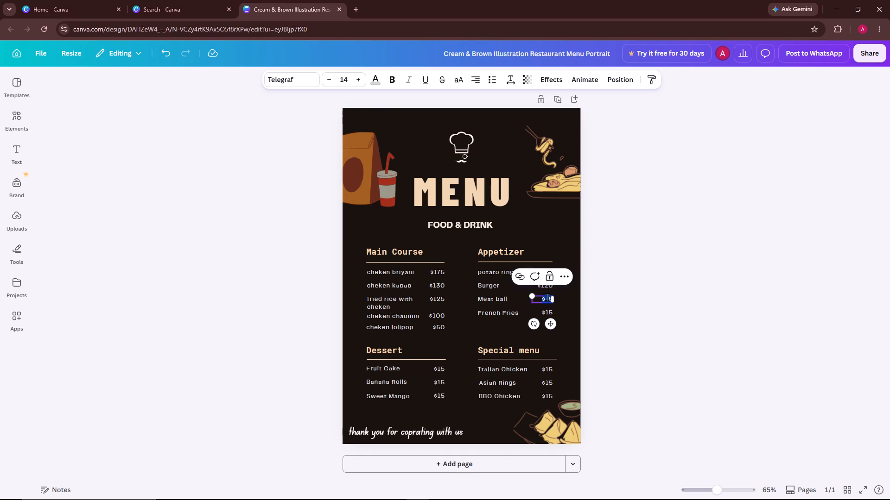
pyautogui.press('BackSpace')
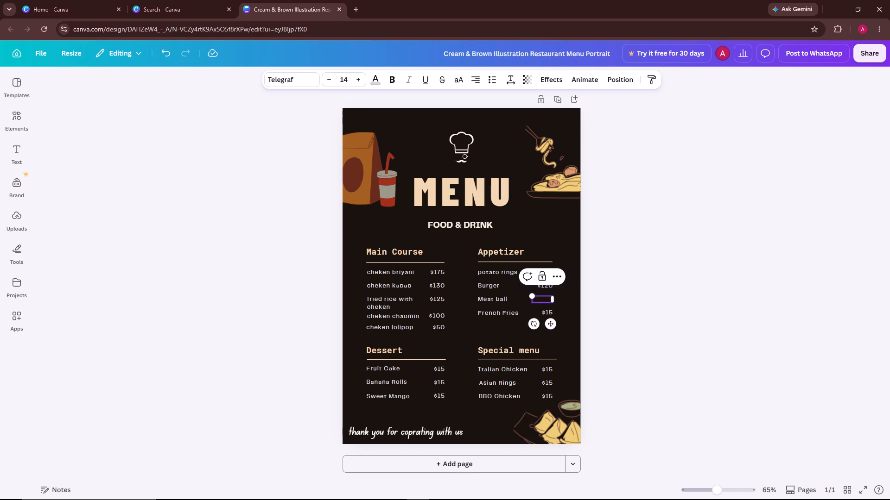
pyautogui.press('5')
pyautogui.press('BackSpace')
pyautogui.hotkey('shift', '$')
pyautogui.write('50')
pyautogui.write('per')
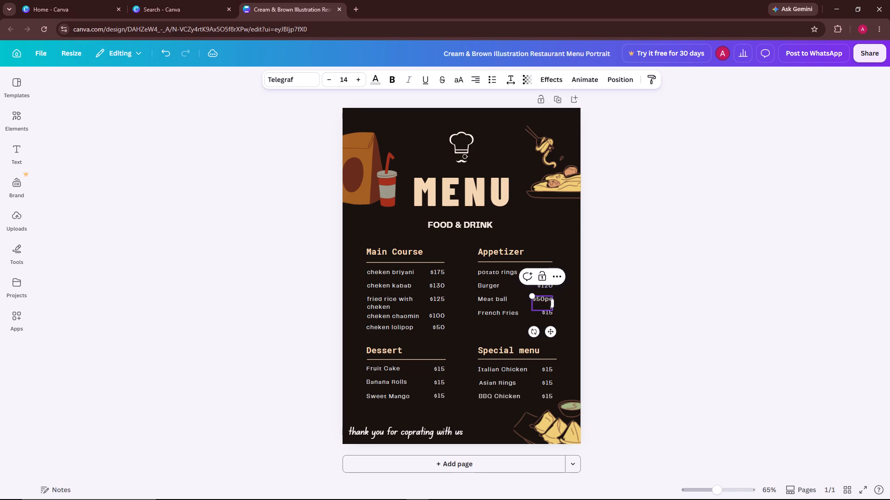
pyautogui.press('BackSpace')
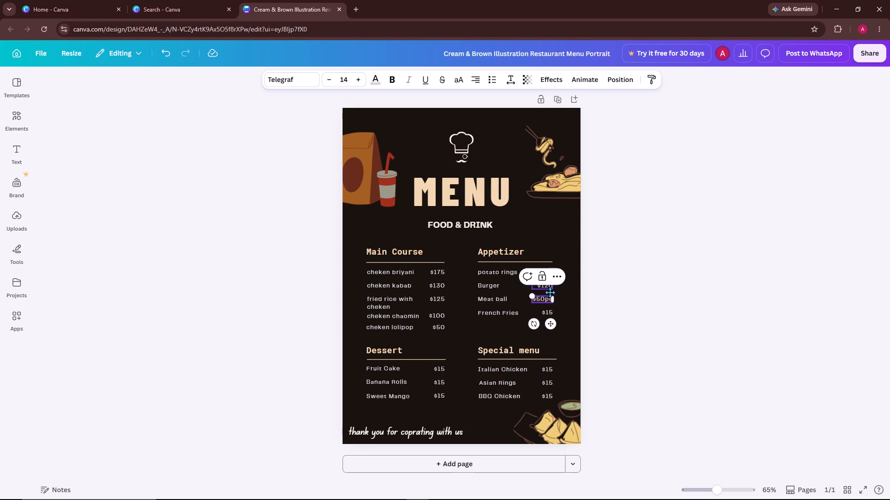
# Widen the Meat ball price text box toward the page's right edge to make room for longer text.
pyautogui.moveTo(552, 297); pyautogui.dragTo(563, 297)
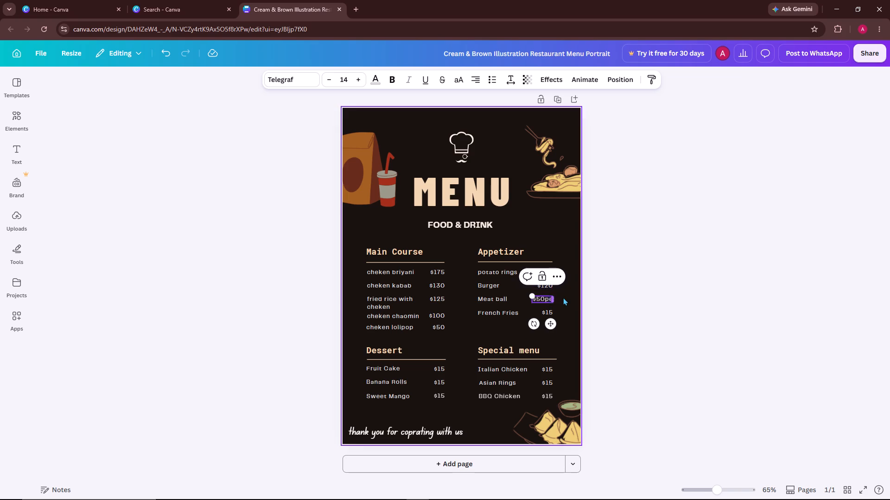
pyautogui.moveTo(563, 297); pyautogui.dragTo(567, 297)
pyautogui.moveTo(553, 299); pyautogui.dragTo(569, 299)
pyautogui.click(564, 300)
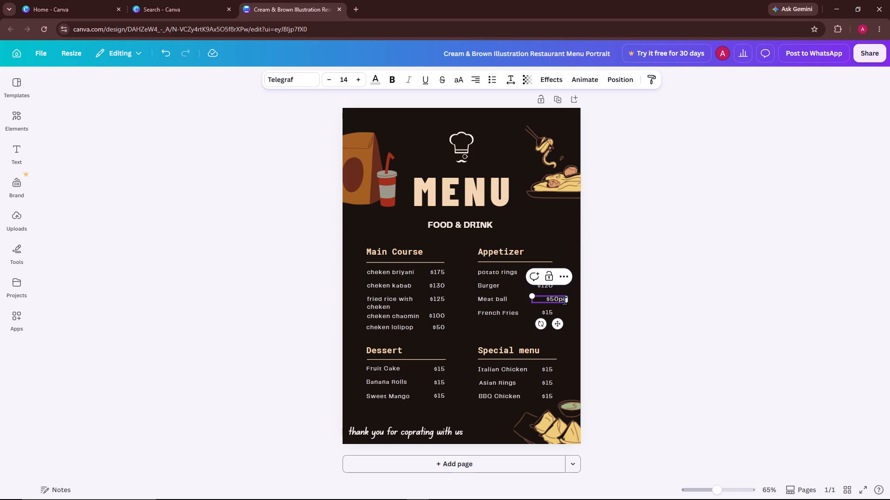
pyautogui.click(564, 300)
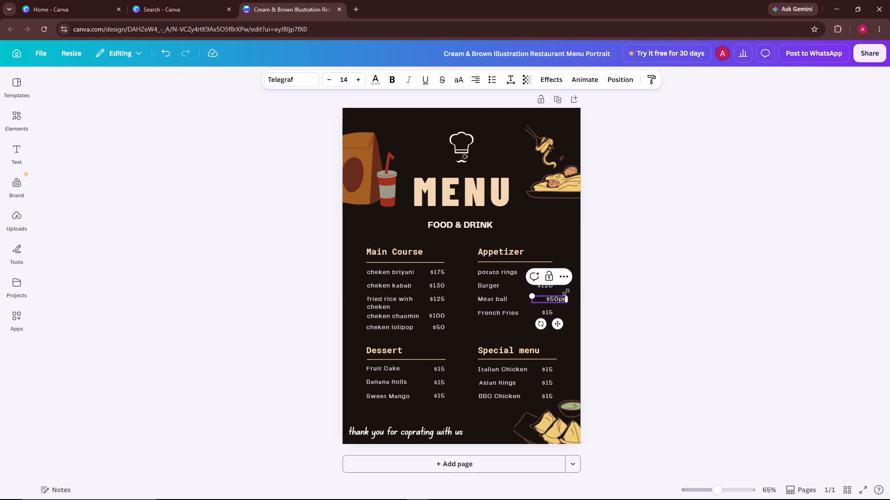
pyautogui.click(565, 300)
# Replace the Meat ball price text in Appetizer with "$50 per5pic".
pyautogui.moveTo(547, 300); pyautogui.dragTo(563, 301)
pyautogui.moveTo(563, 301); pyautogui.dragTo(566, 308)
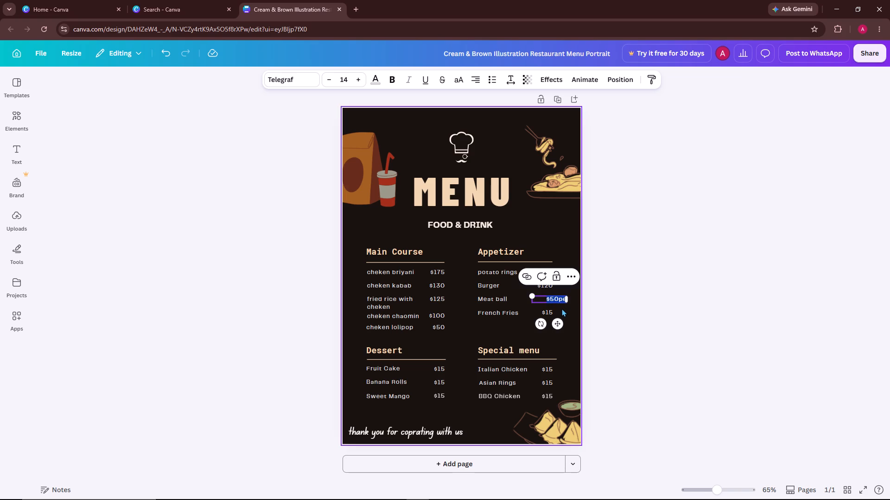
pyautogui.press('BackSpace')
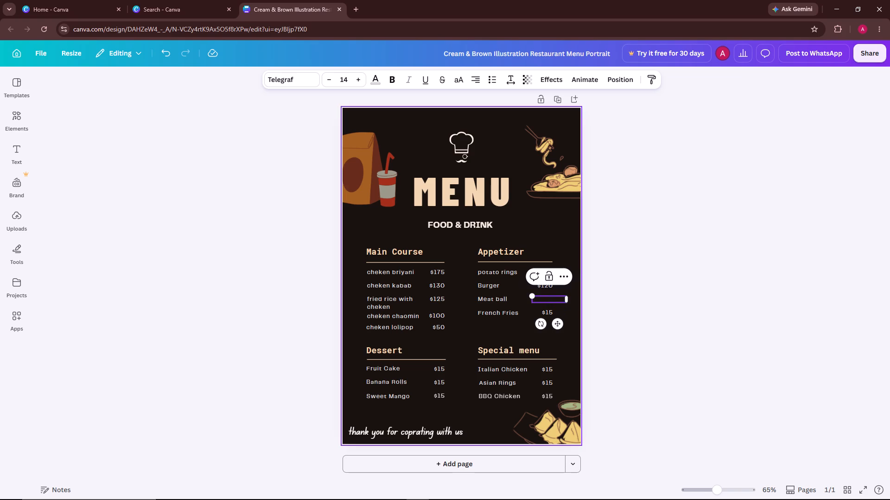
pyautogui.hotkey('shift', '$')
pyautogui.write('50 per')
pyautogui.press('5')
pyautogui.press('p')
pyautogui.write('ic')
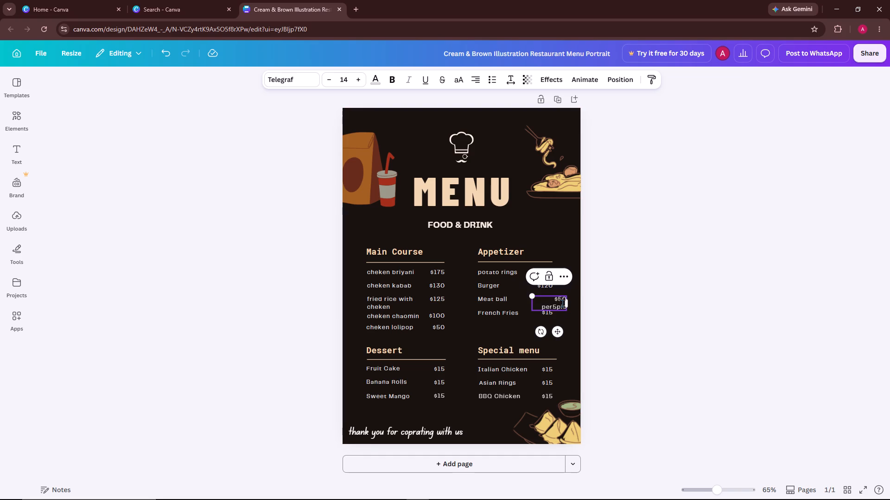
# Widen the Meat ball price box so its text fits one line, and move it back beside the Meat ball name.
pyautogui.moveTo(566, 304); pyautogui.dragTo(580, 304)
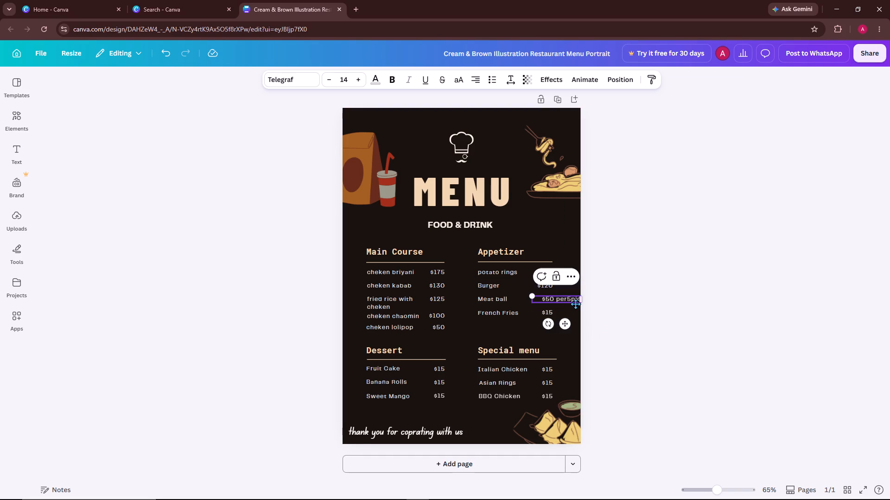
pyautogui.moveTo(575, 304); pyautogui.dragTo(553, 301)
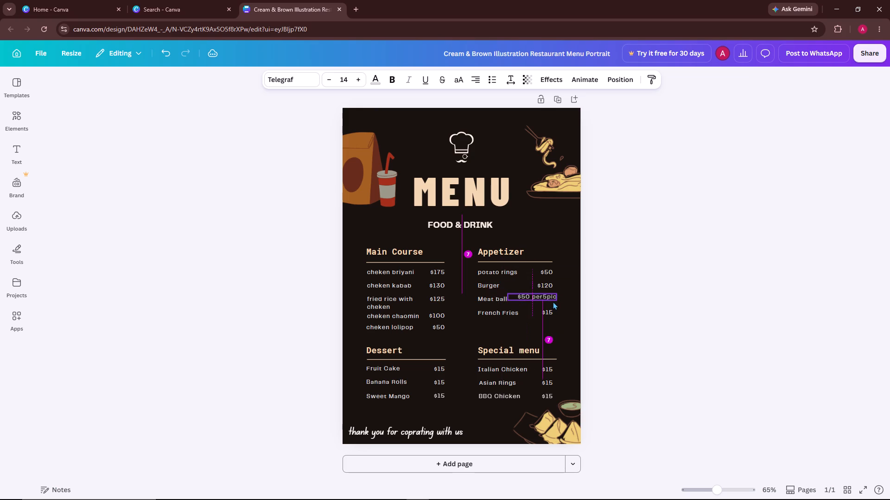
pyautogui.moveTo(553, 301); pyautogui.dragTo(554, 305)
pyautogui.click(635, 290)
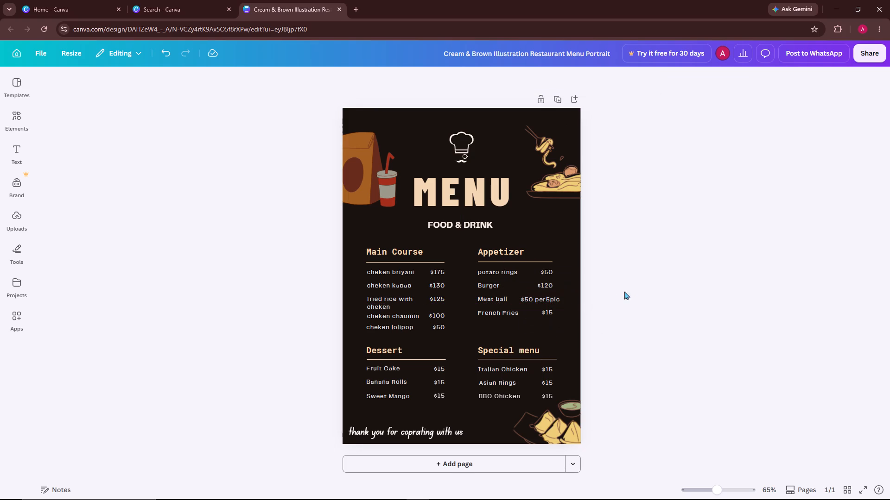
pyautogui.click(707, 303)
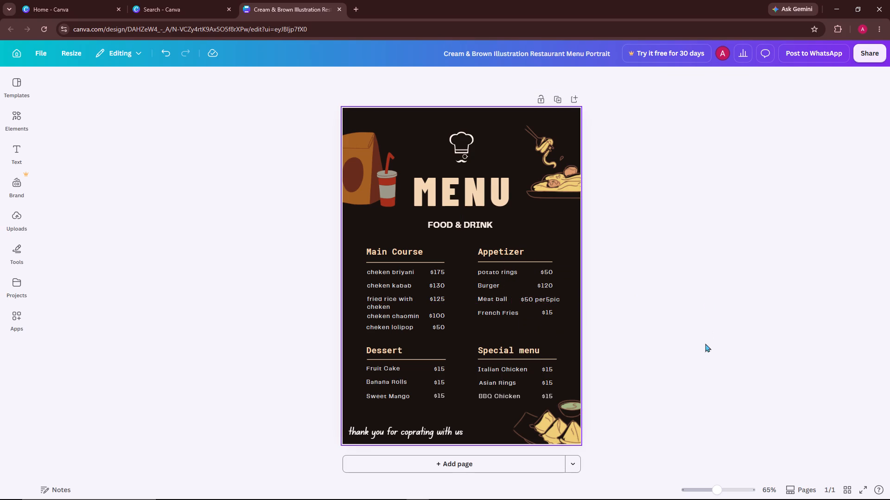
# Replace the French Fries price in the Appetizer section with "$50".
pyautogui.click(548, 311)
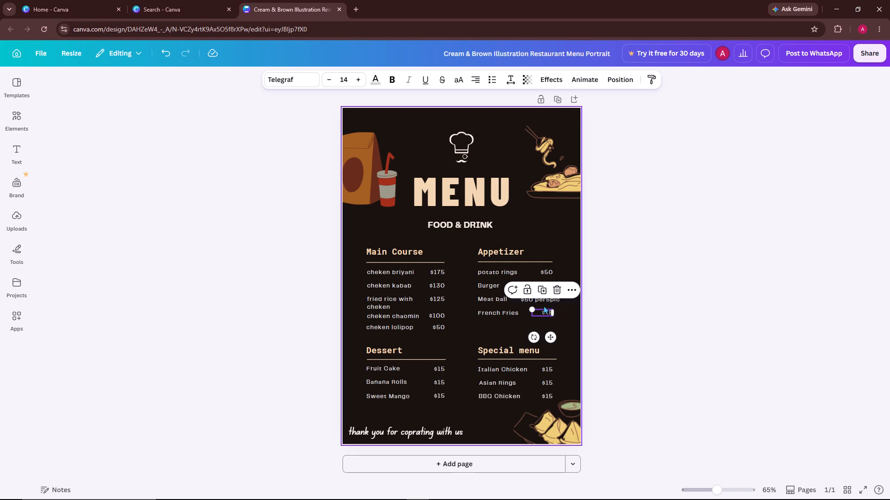
pyautogui.click(543, 306)
pyautogui.click(545, 312)
pyautogui.click(545, 312)
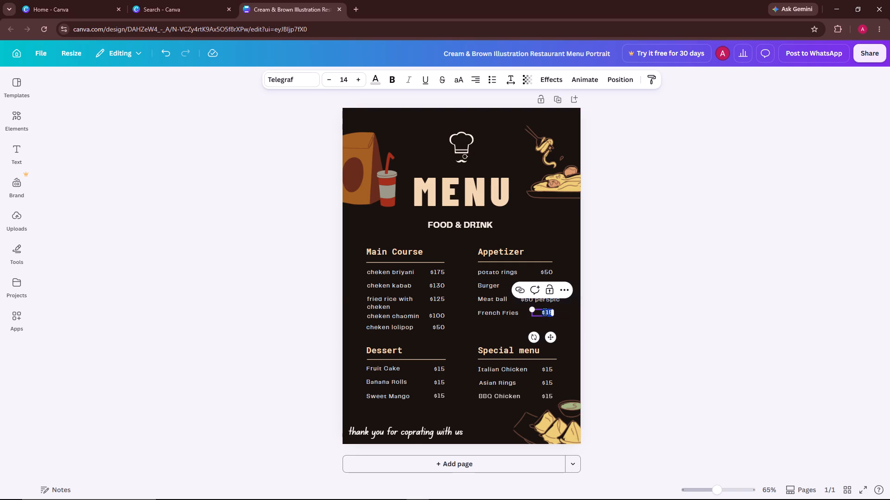
pyautogui.press('BackSpace')
pyautogui.write('50')
pyautogui.press('BackSpace')
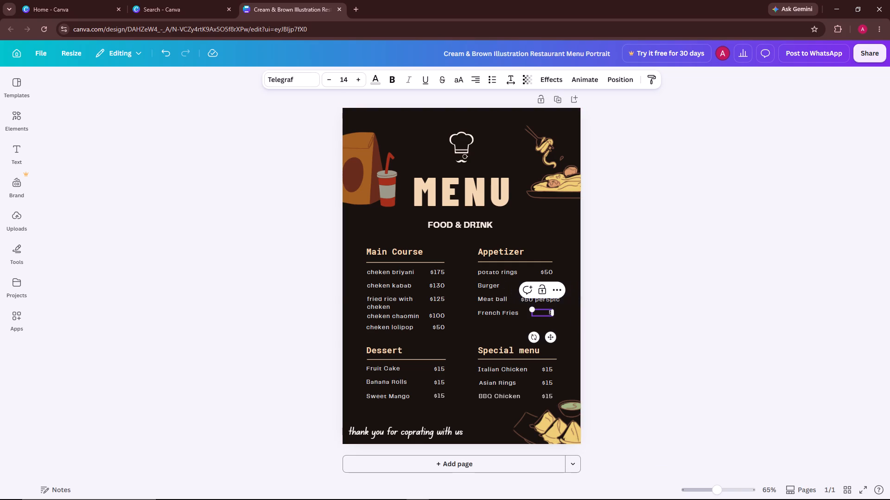
pyautogui.press('BackSpace')
pyautogui.hotkey('shift', '$')
pyautogui.write('50')
# Replace the Fruit Cake name in Dessert with "mango icecream" and widen its text box so the name fits on one line.
pyautogui.click(381, 368)
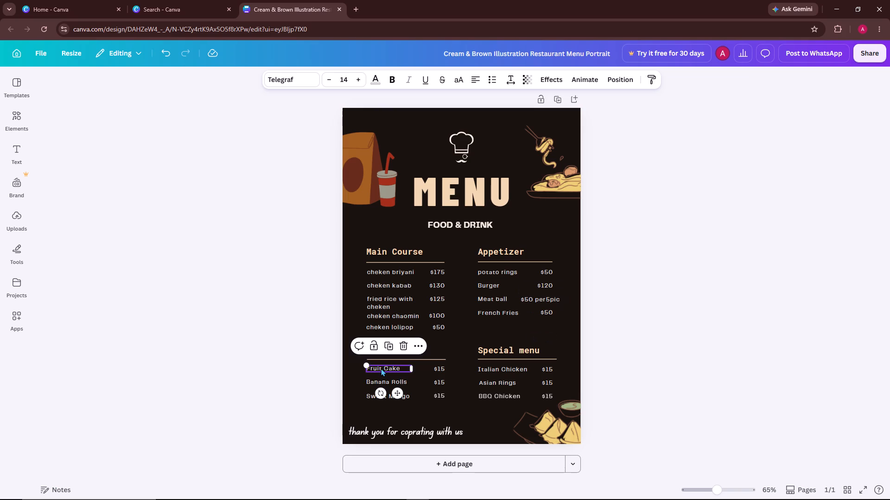
pyautogui.click(376, 368)
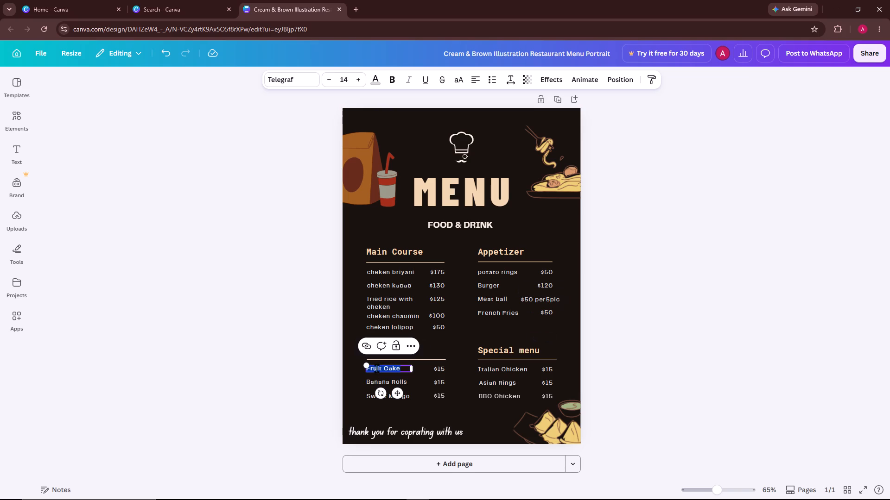
pyautogui.press('BackSpace')
pyautogui.write('mango ice')
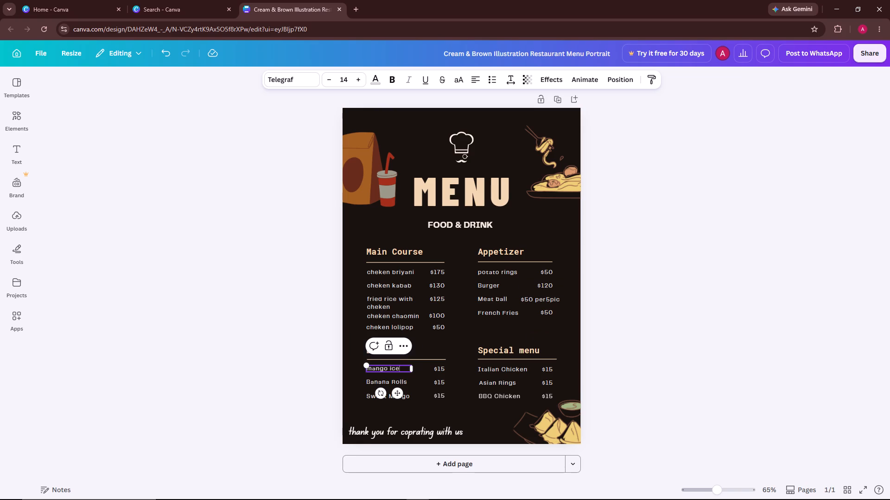
pyautogui.press('space')
pyautogui.press('c')
pyautogui.press('BackSpace')
pyautogui.press('BackSpace')
pyautogui.write('cream')
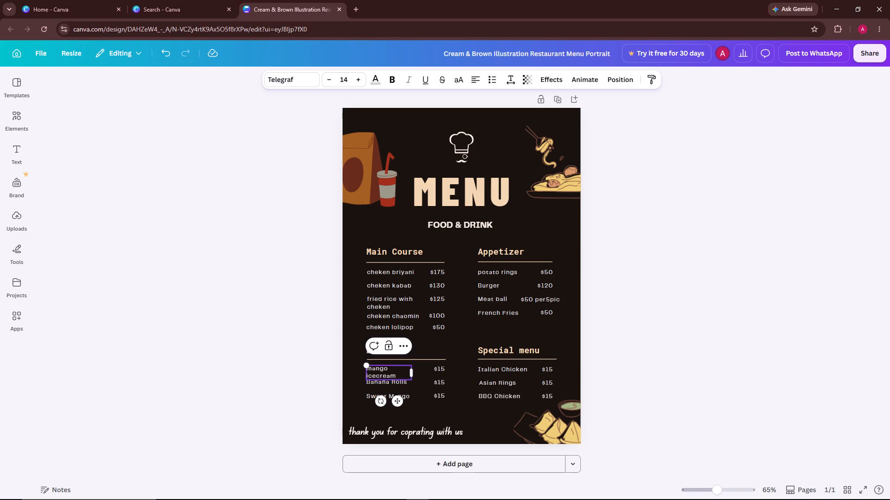
pyautogui.moveTo(413, 375); pyautogui.dragTo(417, 375)
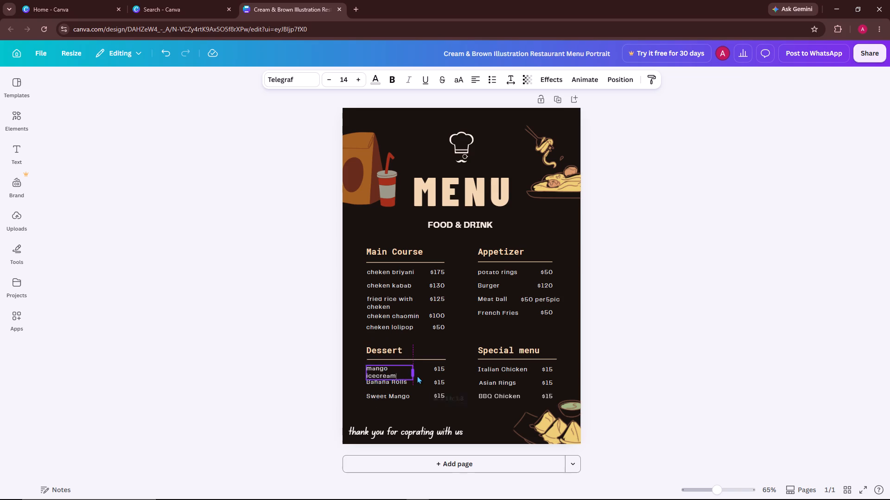
pyautogui.moveTo(417, 375); pyautogui.dragTo(422, 374)
pyautogui.click(293, 365)
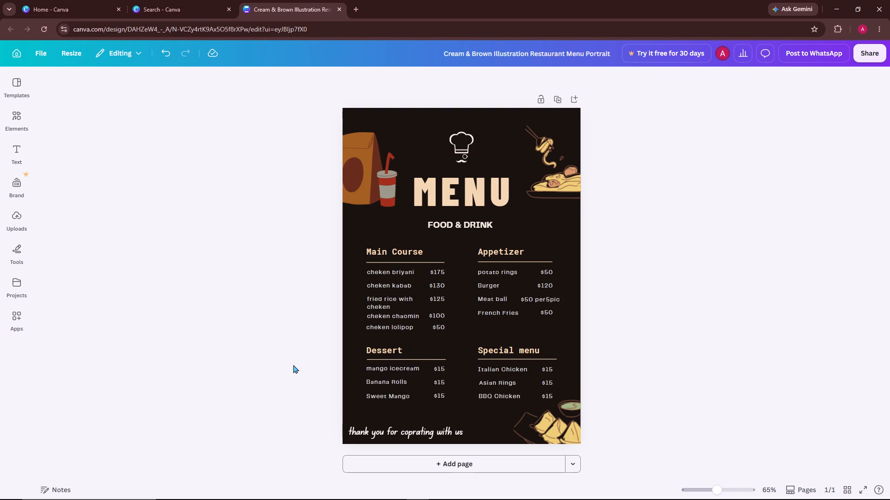
# Replace the mango icecream price in Dessert with "$20".
pyautogui.click(442, 369)
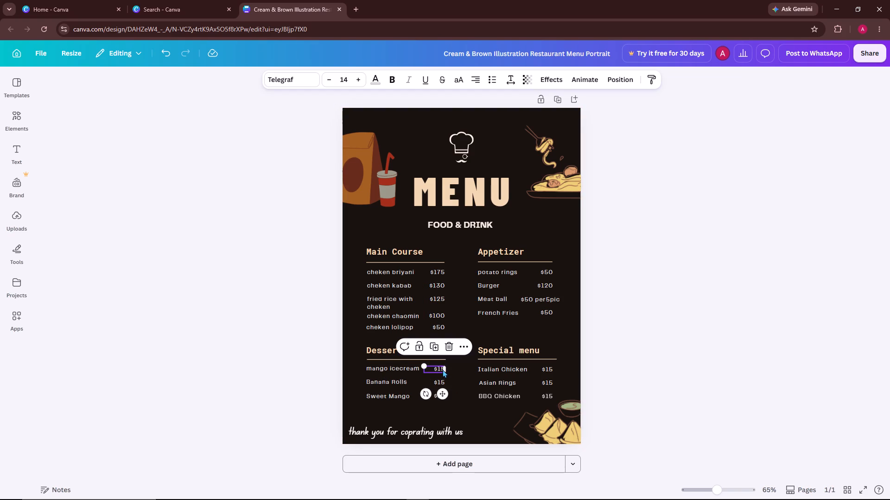
pyautogui.click(440, 366)
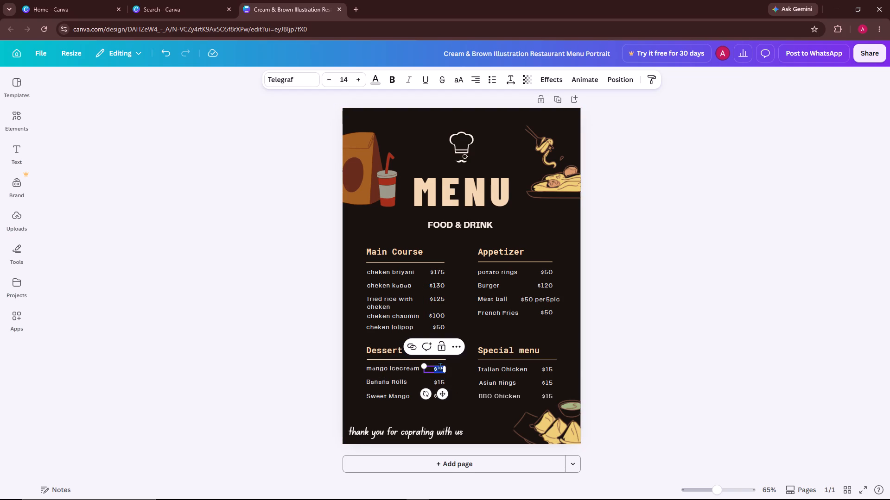
pyautogui.press('BackSpace')
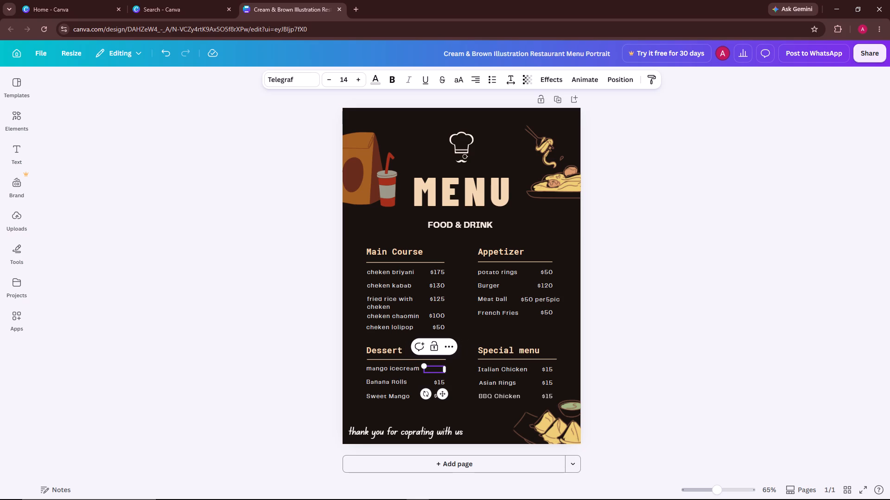
pyautogui.hotkey('shift', '$')
pyautogui.press('2')
pyautogui.press('0')
# Replace the Banana Rolls name in Dessert with "vanella icecream" and widen its text box so the name fits on one line.
pyautogui.click(405, 381)
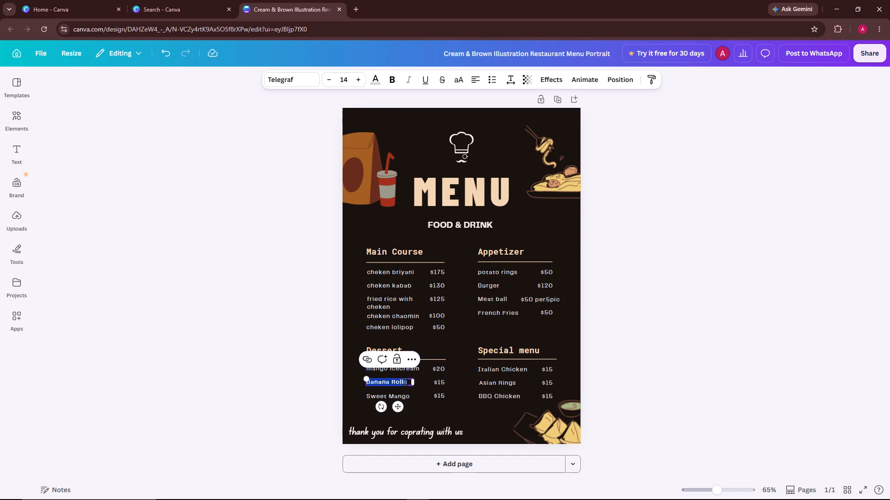
pyautogui.press('BackSpace')
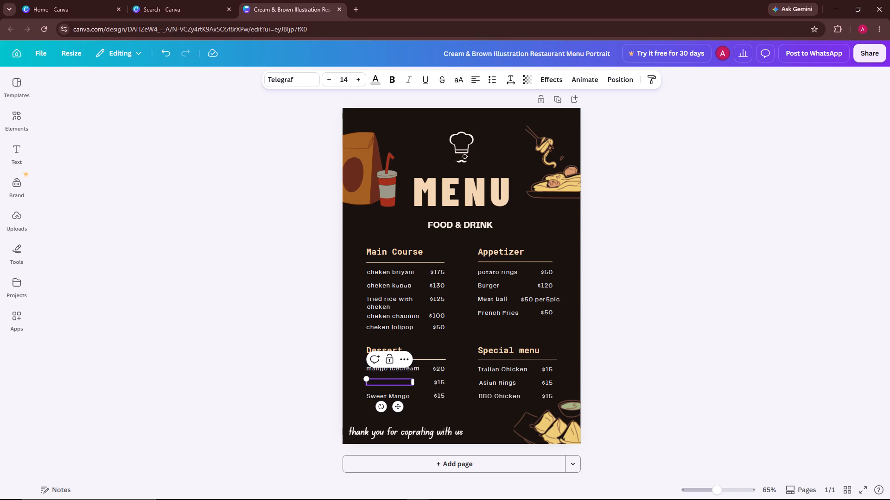
pyautogui.press('v')
pyautogui.write('anella ice')
pyautogui.write('cre')
pyautogui.write('am')
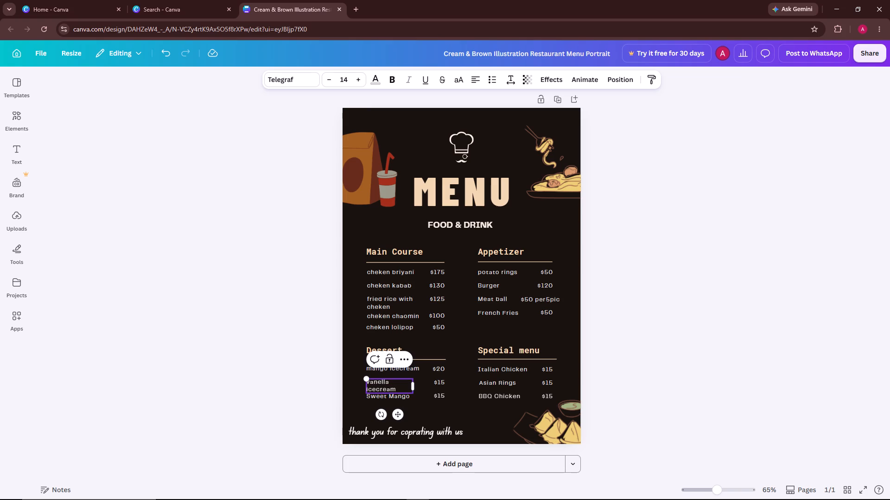
pyautogui.moveTo(417, 387); pyautogui.dragTo(427, 387)
pyautogui.click(310, 381)
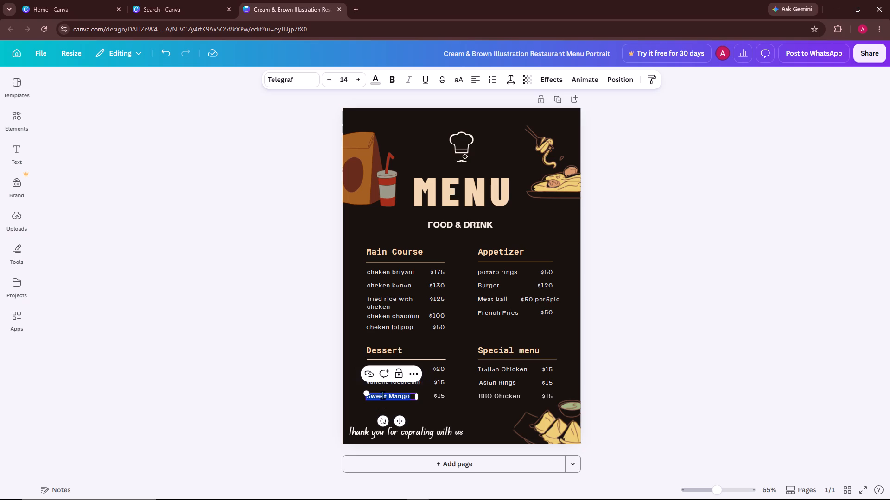
# Replace the Sweet Mango name in the Dessert section with "dite cock".
pyautogui.press('BackSpace')
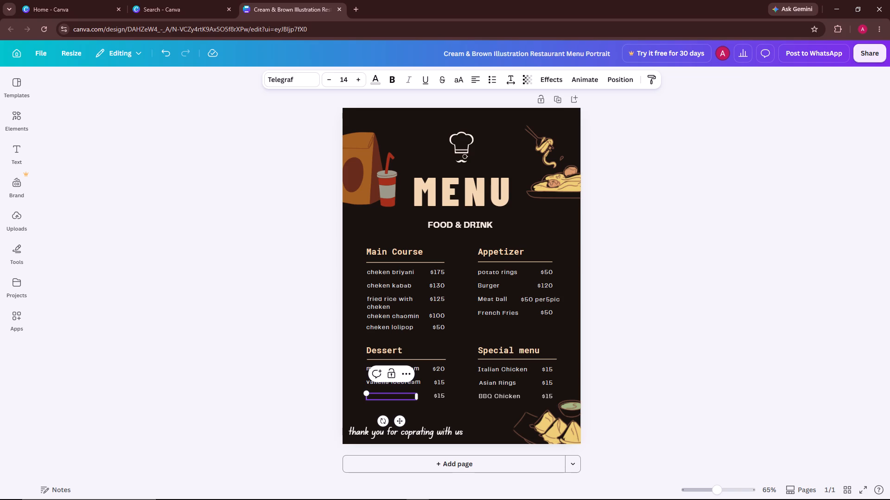
pyautogui.write('dite')
pyautogui.press('space')
pyautogui.write('cock')
# Replace the vanella icecream price in the Dessert section with "$100".
pyautogui.click(439, 382)
pyautogui.click(439, 382)
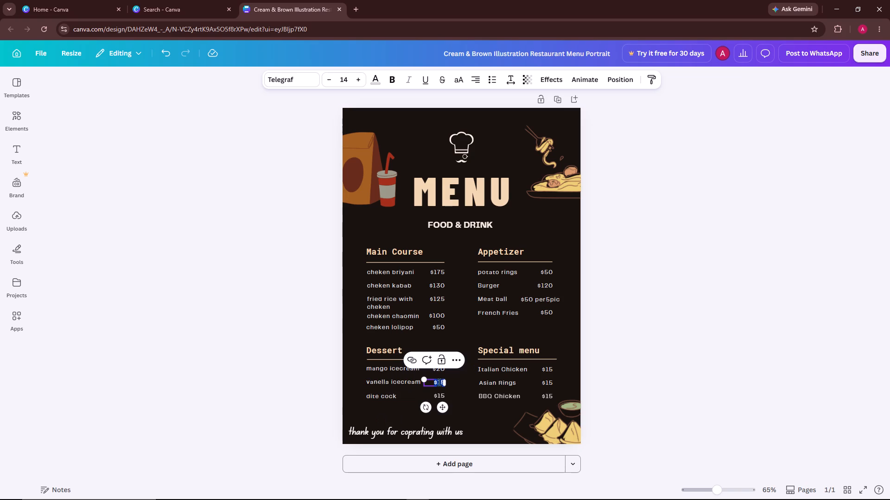
pyautogui.press('BackSpace')
pyautogui.write('$100')
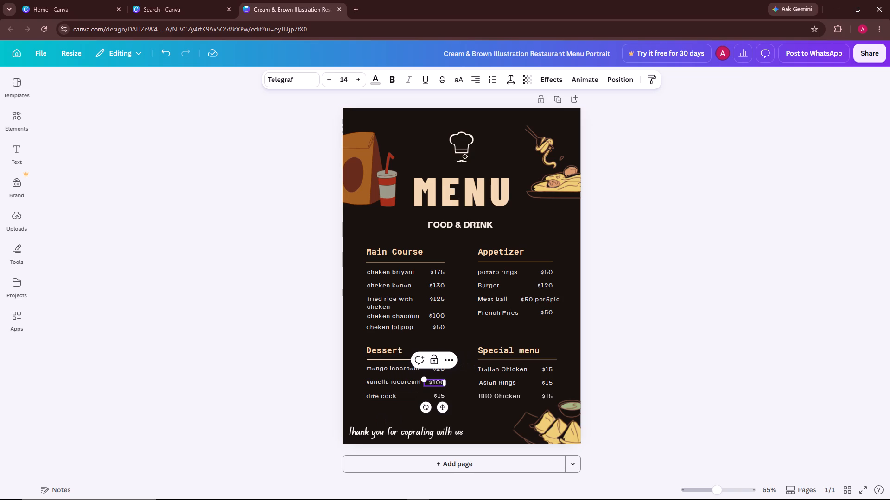
# Replace the price of the last Dessert item, dite cock, with "$30".
pyautogui.click(442, 395)
pyautogui.click(442, 395)
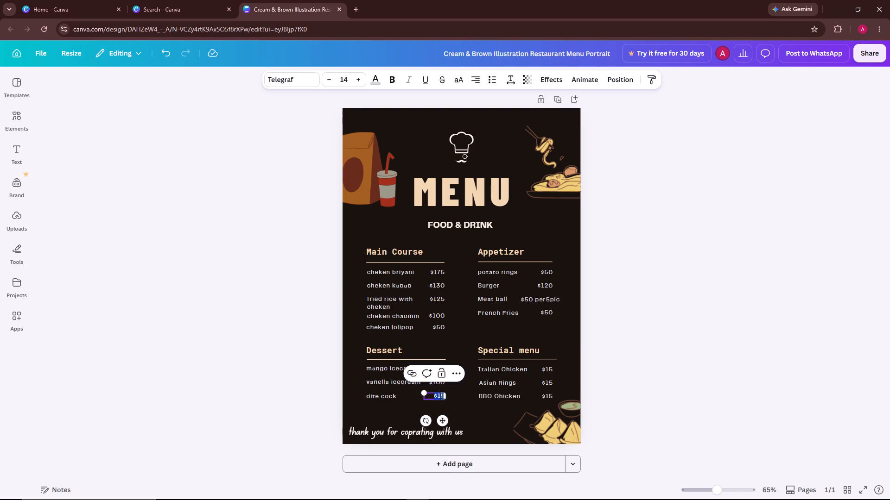
pyautogui.press('BackSpace')
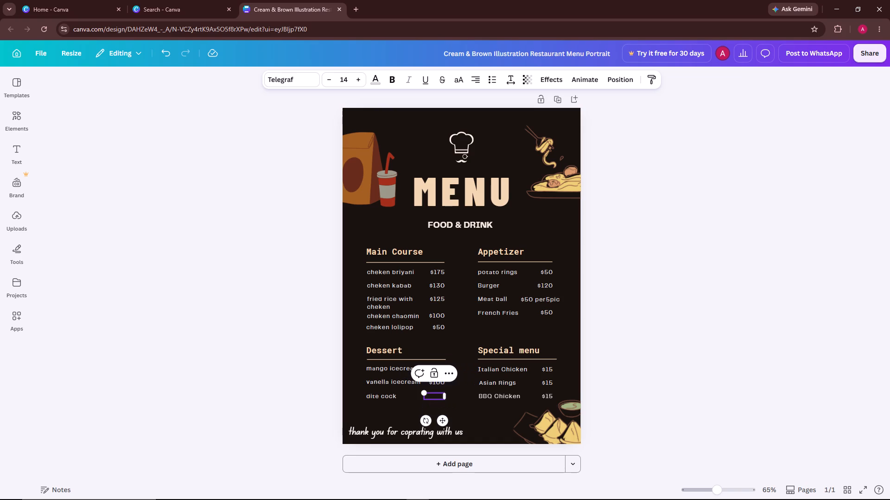
pyautogui.press('3')
pyautogui.press('BackSpace')
pyautogui.hotkey('shift', '$')
pyautogui.write('30')
pyautogui.click(472, 395)
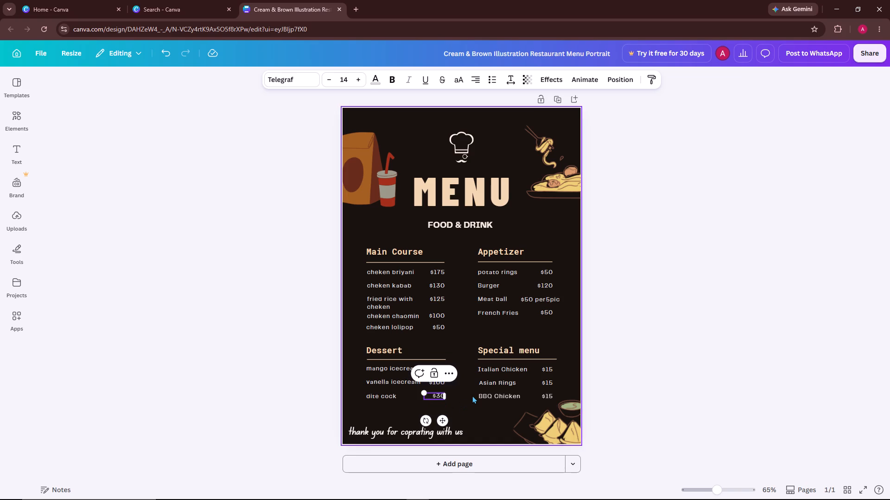
# Replace the Italian Chicken name in the Special menu section with "pakistani kawab".
pyautogui.click(494, 367)
pyautogui.click(494, 367)
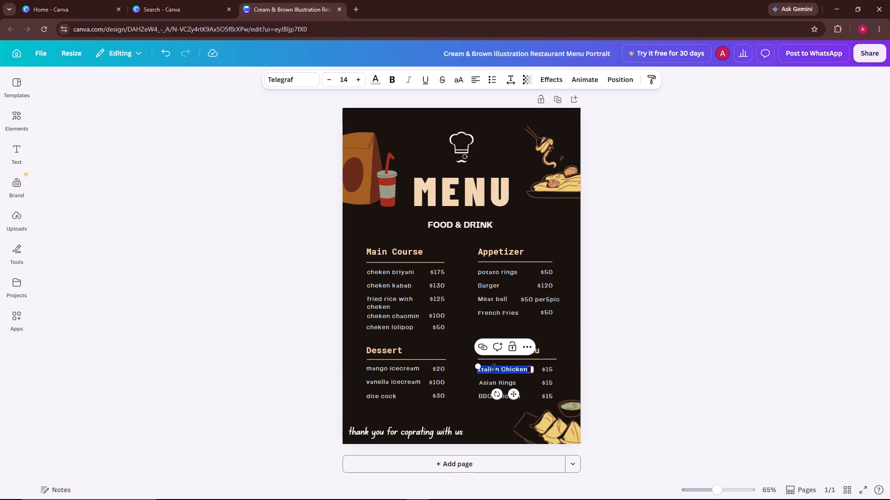
pyautogui.write('pa')
pyautogui.write('kistani kawab')
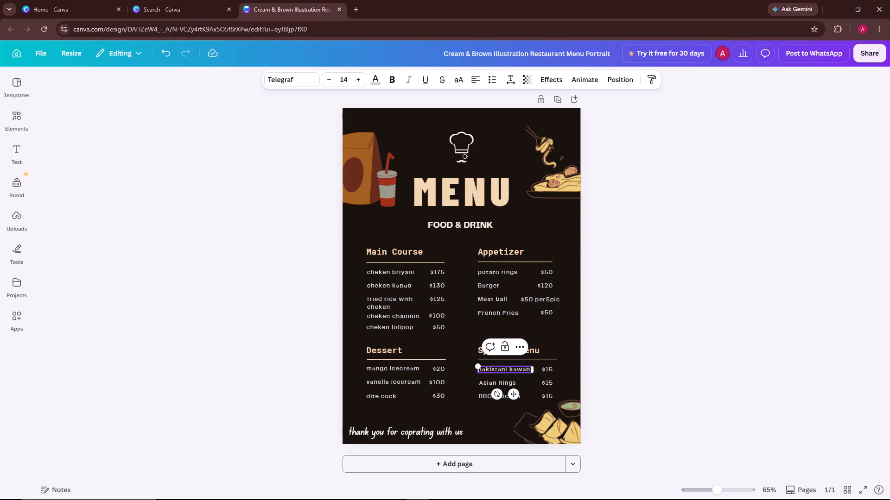
# Replace the pakistani kawab price in the Special menu section with "$200".
pyautogui.doubleClick(546, 368)
pyautogui.press('BackSpace')
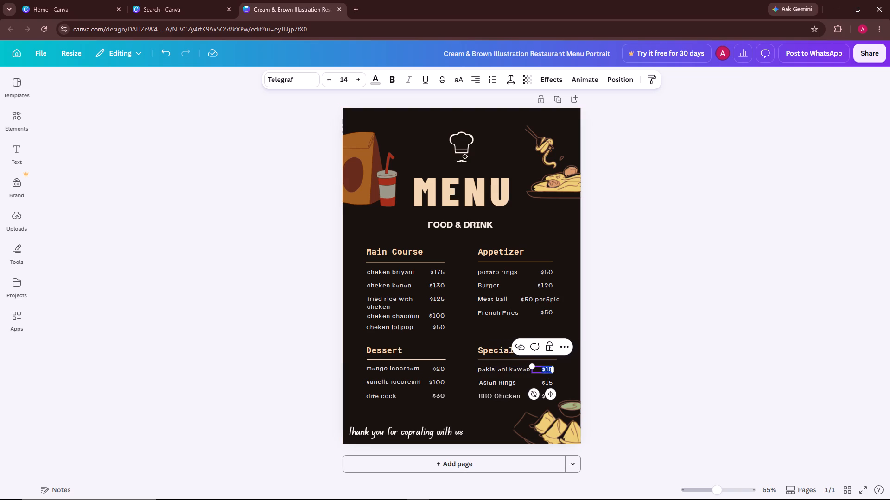
pyautogui.write('$200')
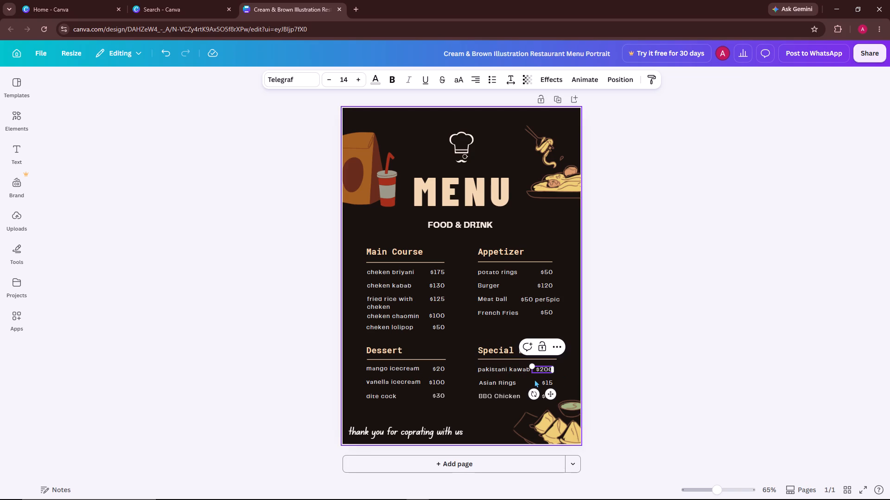
# Replace the Asian Rings name in Special menu with "chinis noodals" and widen its text box so the name fits on one line.
pyautogui.click(513, 379)
pyautogui.click(510, 383)
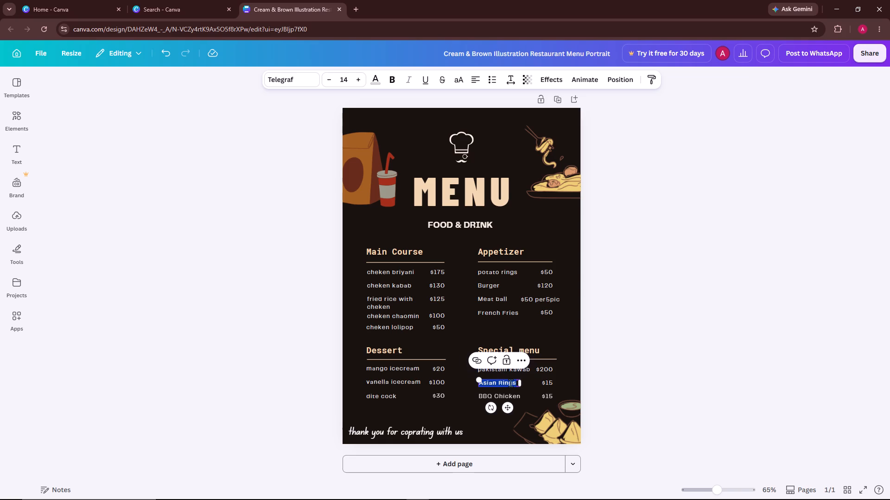
pyautogui.press('BackSpace')
pyautogui.press('c')
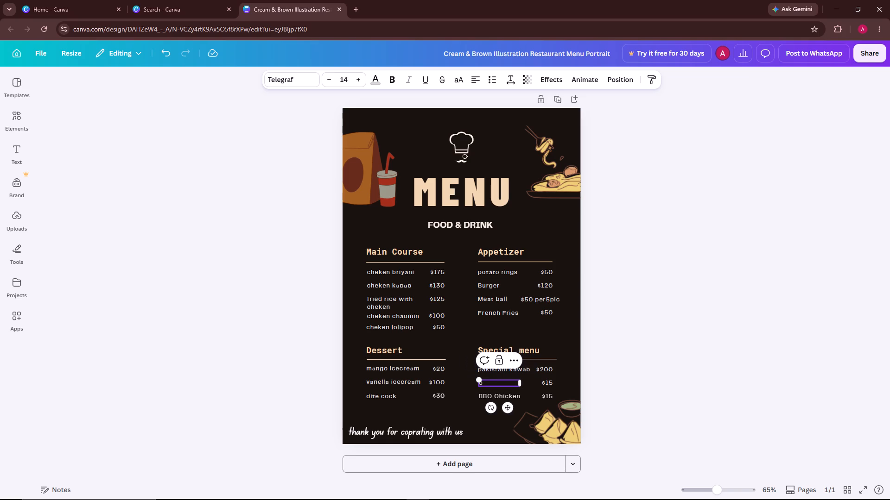
pyautogui.write('hinis')
pyautogui.press('space')
pyautogui.write('noo')
pyautogui.press('d')
pyautogui.write('al')
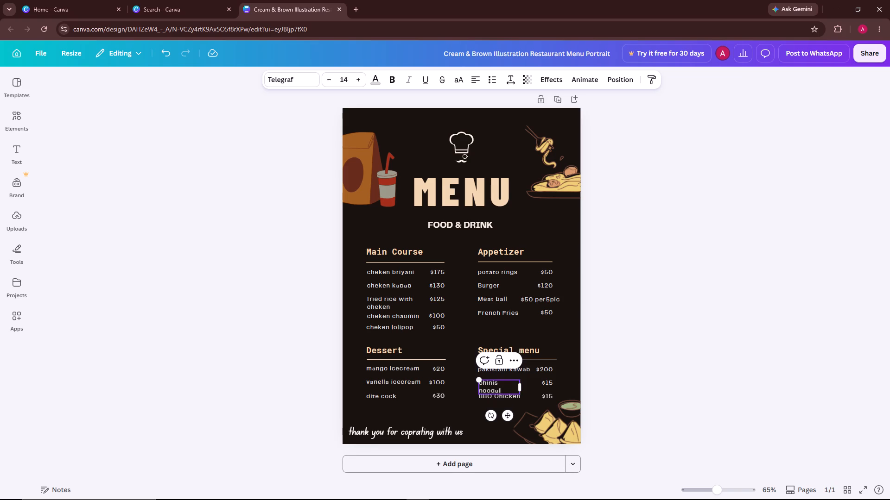
pyautogui.press('s')
pyautogui.moveTo(521, 385); pyautogui.dragTo(532, 384)
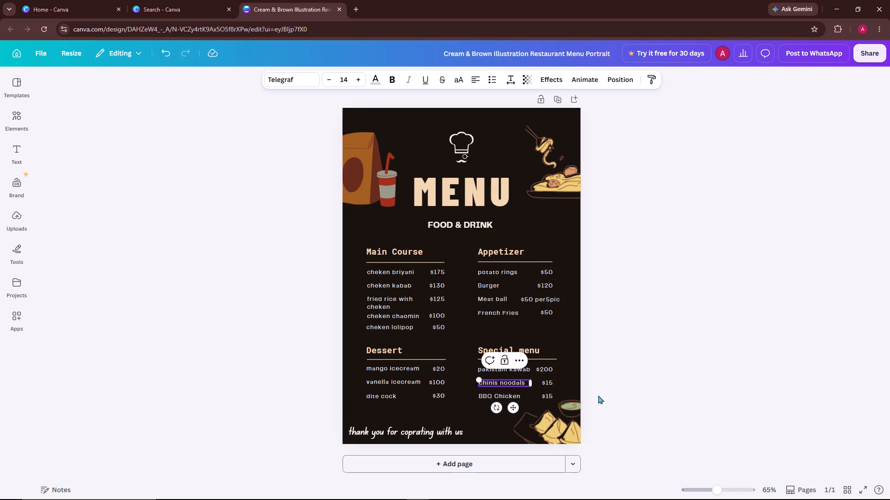
# Replace the chinis noodals price in the Special menu section with "$110".
pyautogui.click(546, 379)
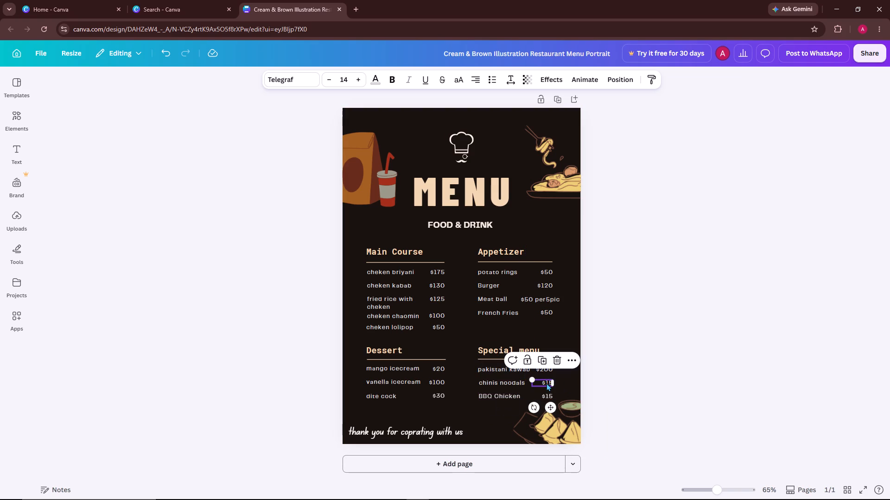
pyautogui.click(546, 383)
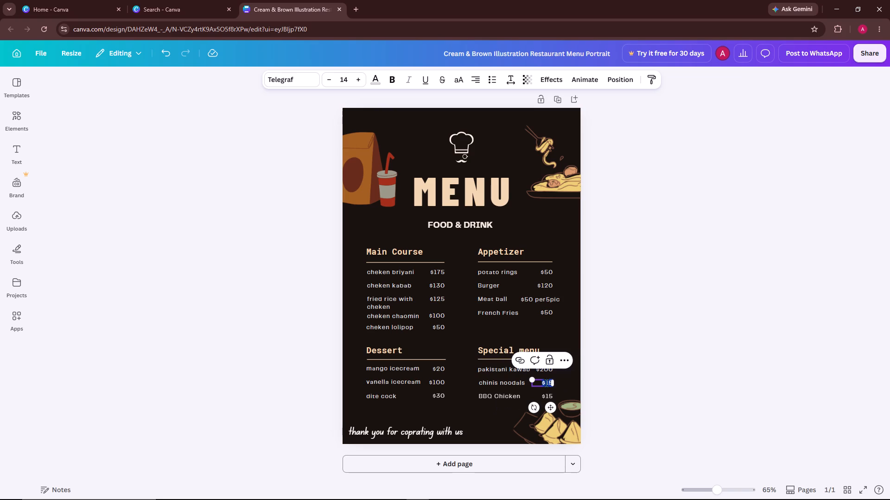
pyautogui.press('BackSpace')
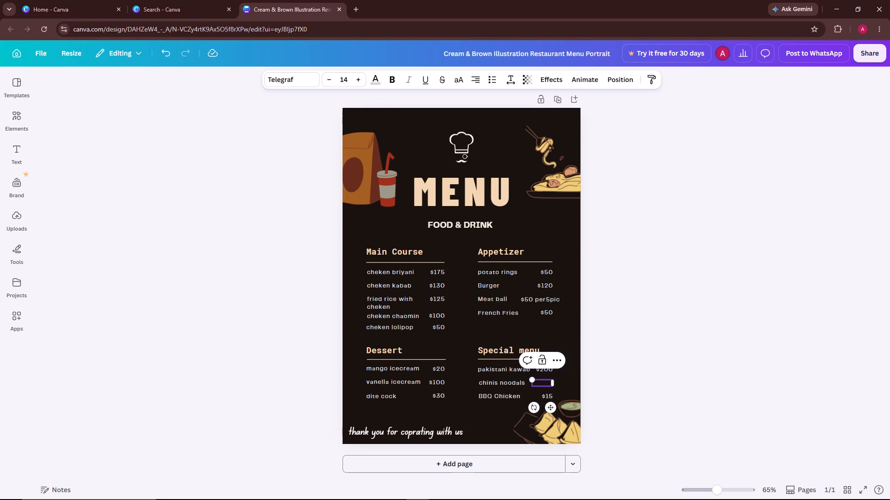
pyautogui.write('120')
pyautogui.press('BackSpace')
pyautogui.press('BackSpace')
pyautogui.press('BackSpace')
pyautogui.hotkey('shift', '$')
pyautogui.press('2')
pyautogui.press('BackSpace')
pyautogui.press('1')
pyautogui.write('10')
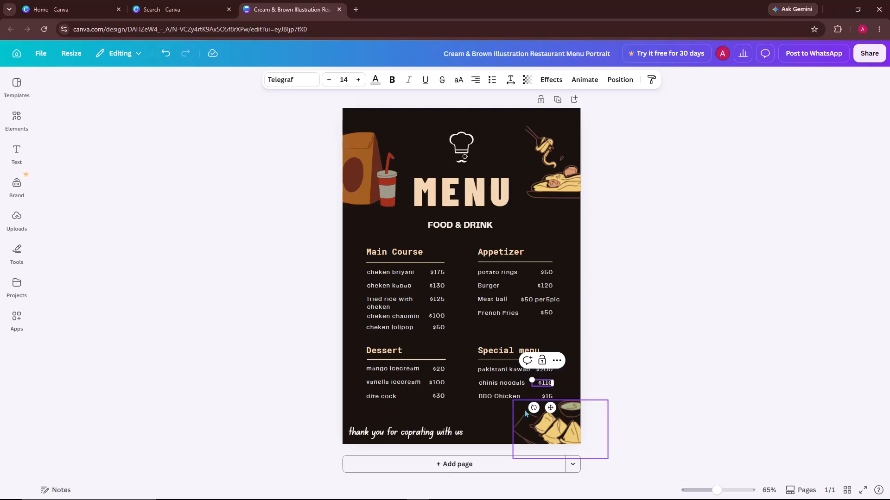
# Replace the BBQ Chicken name in Special menu with "japenise schocy" and widen its text box so the name fits on one line.
pyautogui.click(504, 394)
pyautogui.click(504, 394)
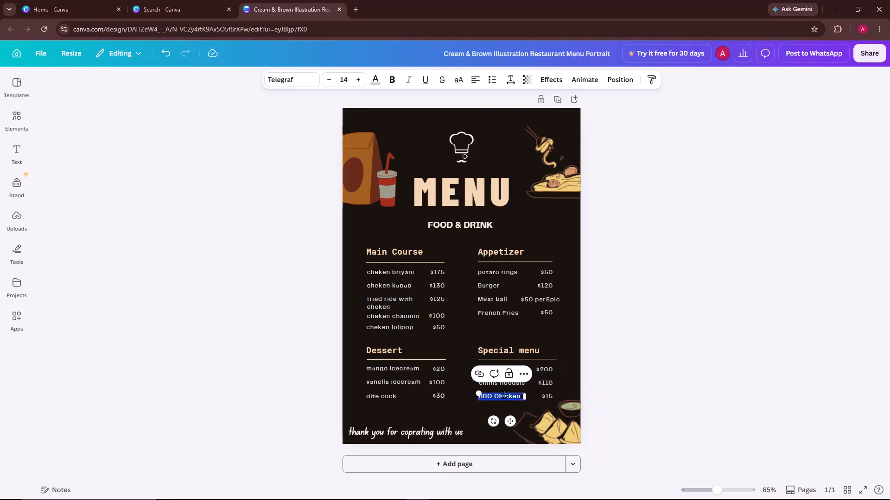
pyautogui.press('BackSpace')
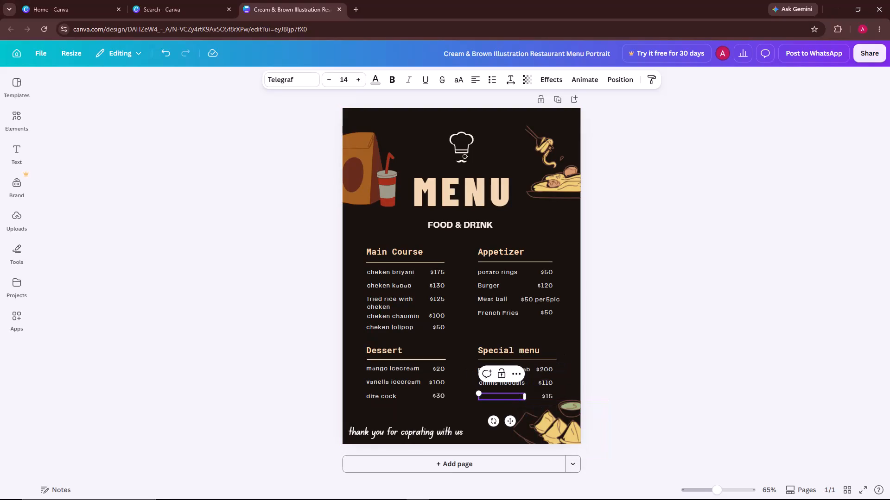
pyautogui.write('japenise')
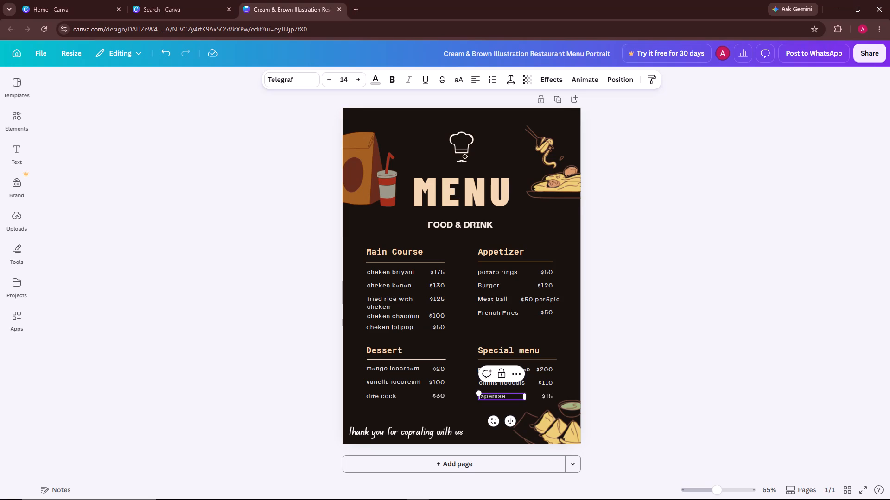
pyautogui.press('space')
pyautogui.write('shosy')
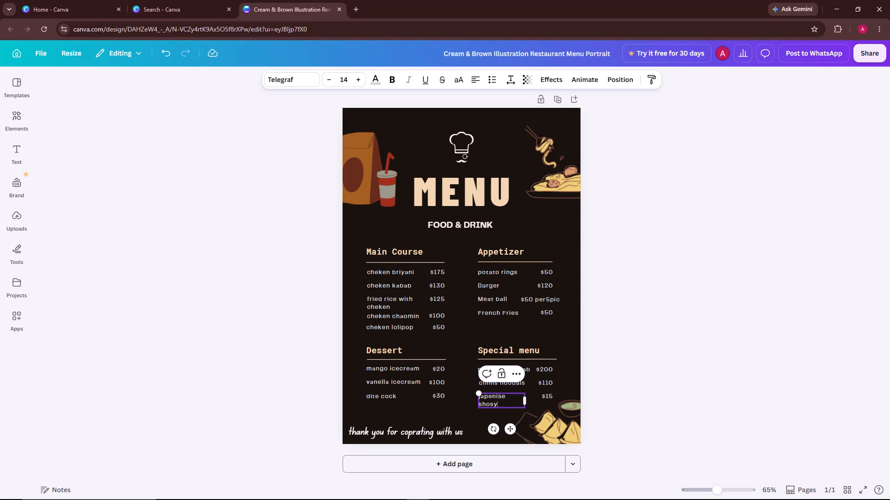
pyautogui.press('BackSpace')
pyautogui.press('BackSpace')
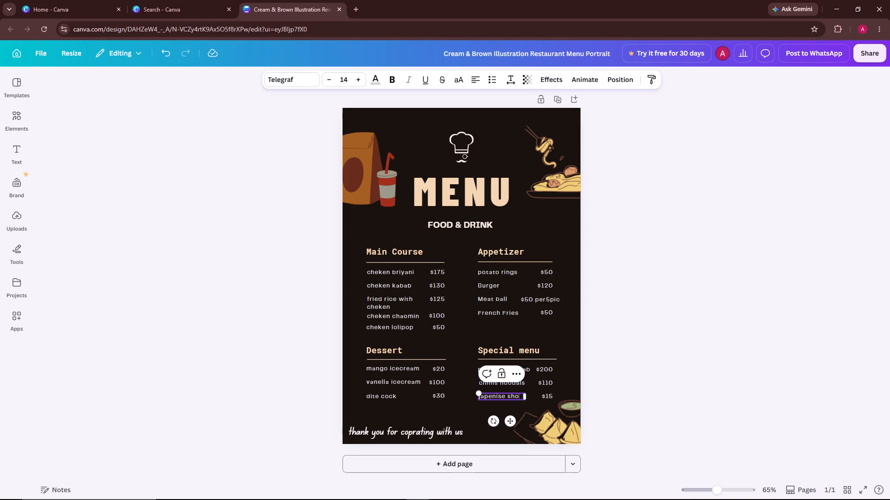
pyautogui.press('BackSpace')
pyautogui.press('BackSpace')
pyautogui.write('cho')
pyautogui.write('cy')
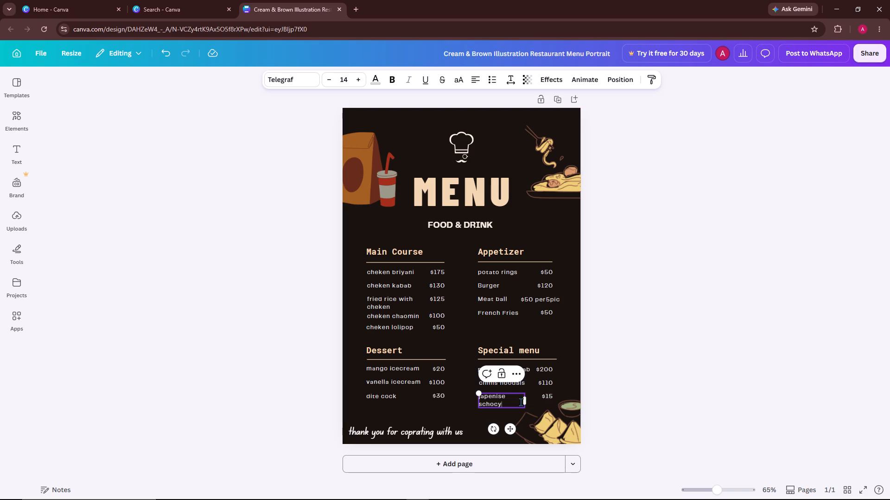
pyautogui.moveTo(524, 399); pyautogui.dragTo(525, 399)
pyautogui.moveTo(525, 399); pyautogui.dragTo(512, 395)
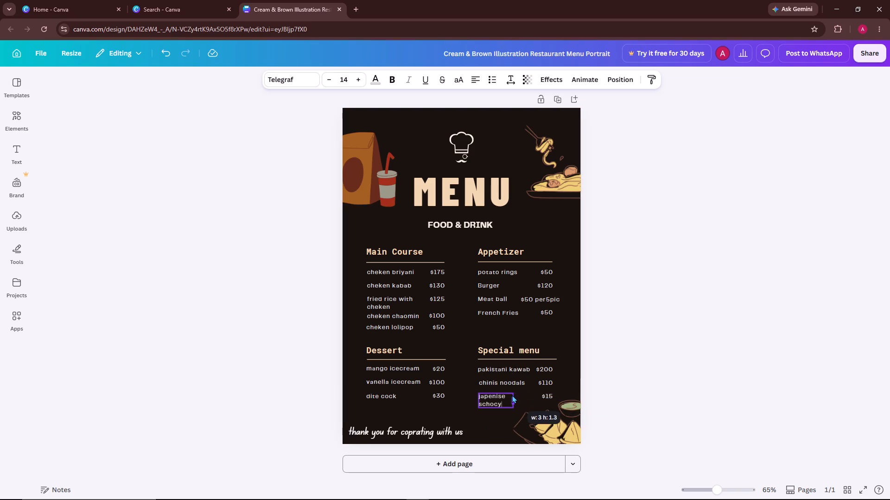
pyautogui.moveTo(512, 395); pyautogui.dragTo(556, 388)
pyautogui.click(620, 355)
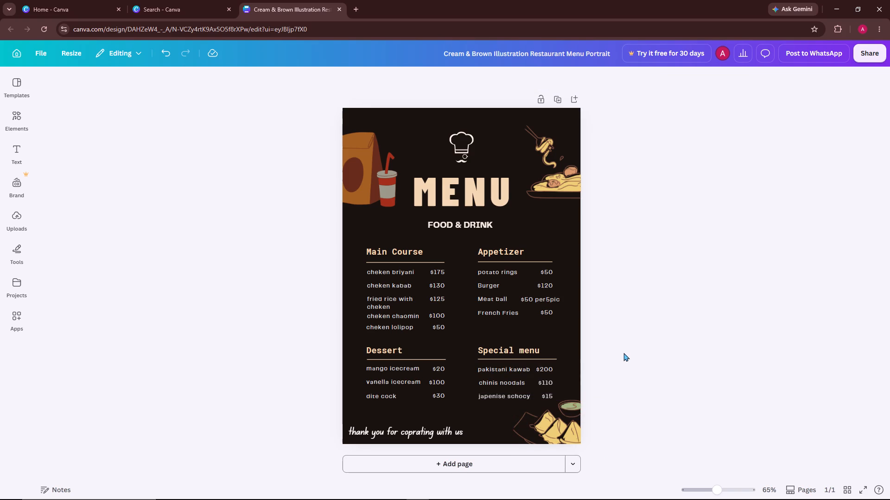
# Lock the finished menu page against further edits.
pyautogui.scroll(-2, 485, 327)
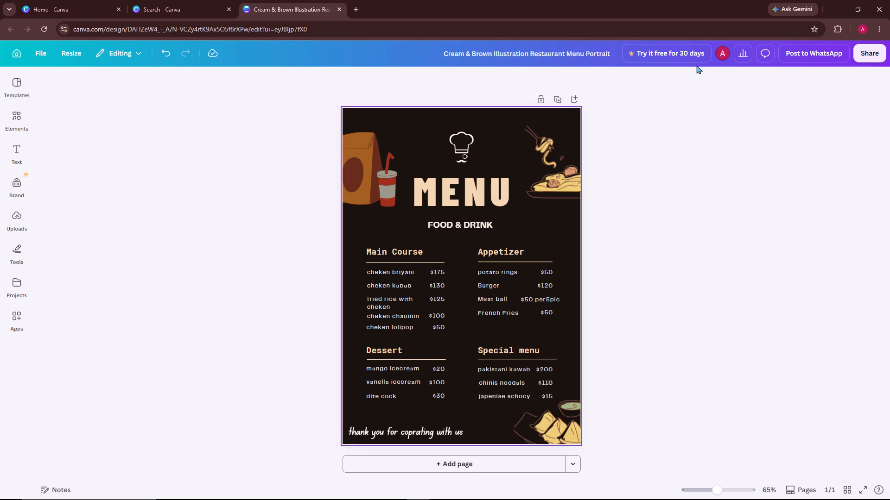
pyautogui.click(546, 102)
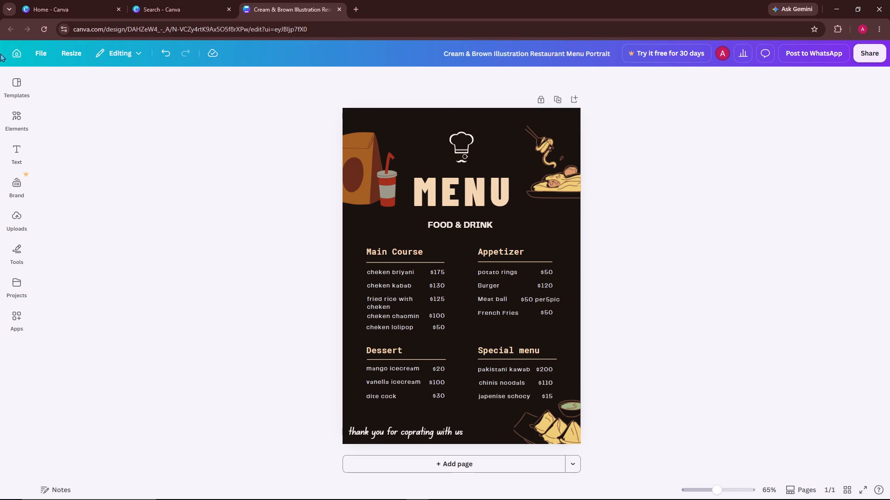
# Leave the menu design for the Canva home page and browse the template suggestions there.
pyautogui.moveTo(11, 53); pyautogui.dragTo(12, 71)
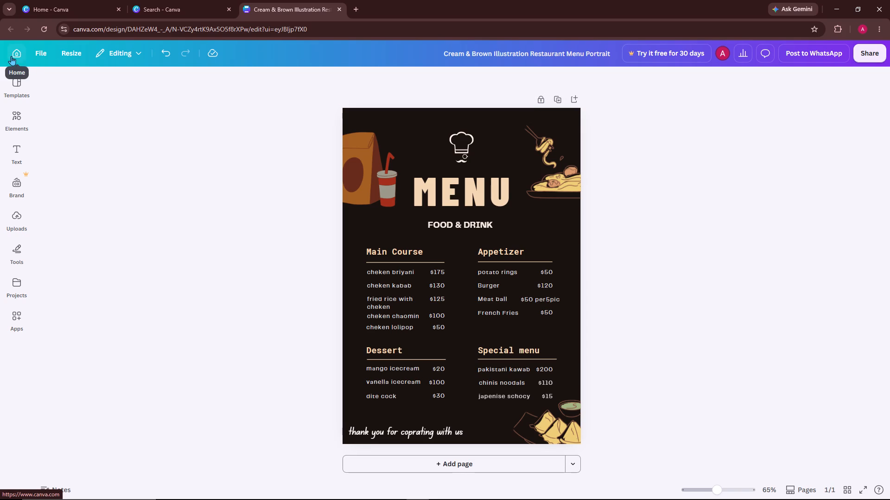
pyautogui.click(11, 56)
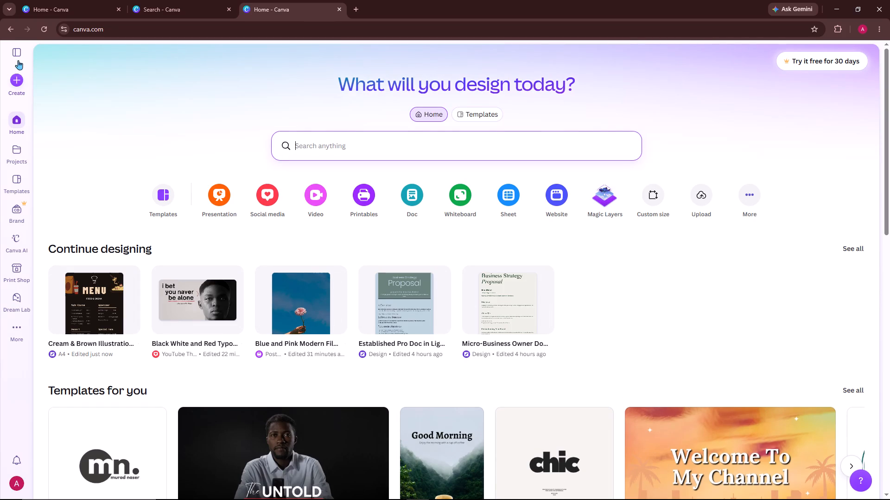
pyautogui.scroll(-2, 158, 169)
pyautogui.scroll(-3, 463, 274)
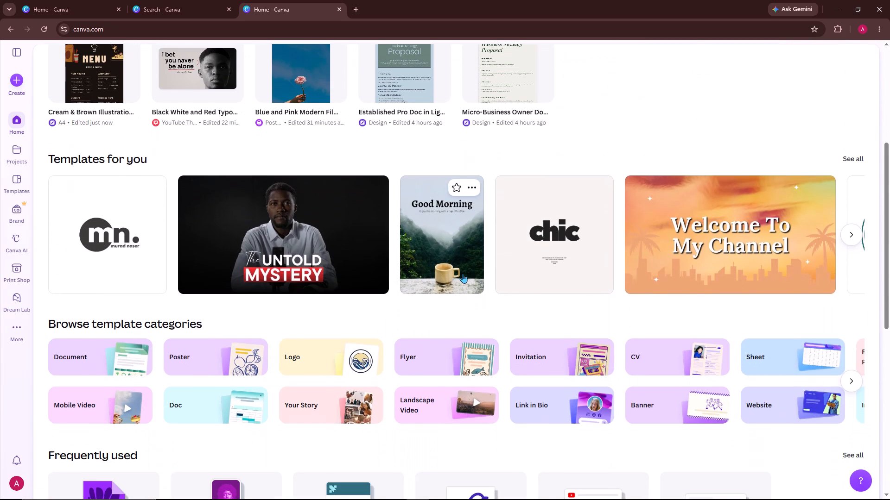